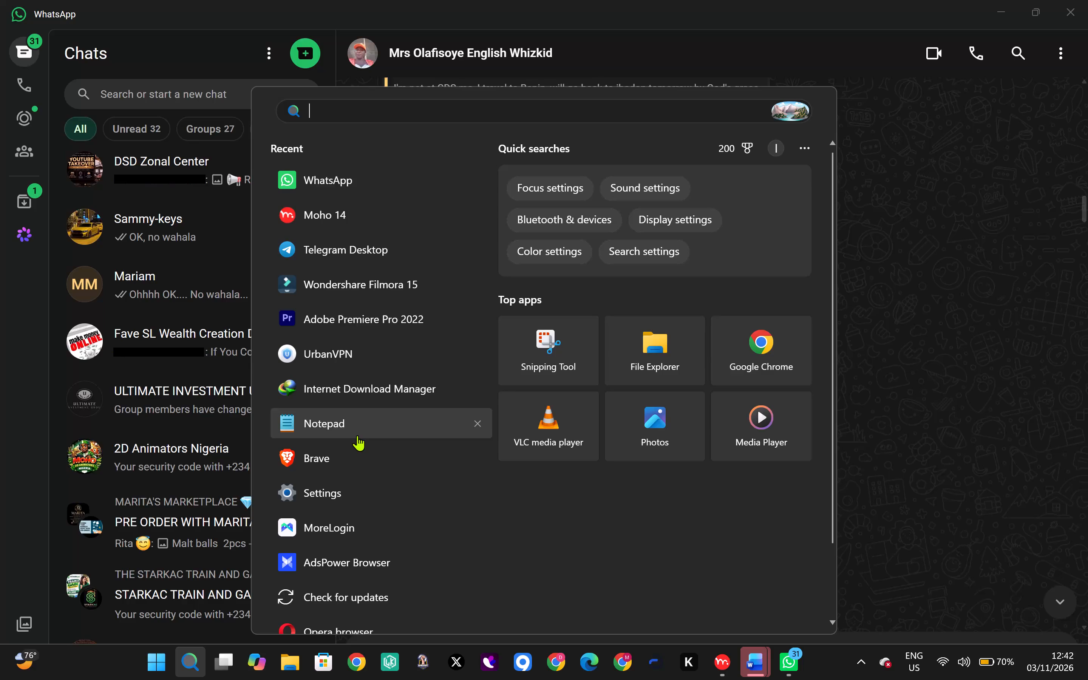
Search the computer for an app whose name starts with "w".
key(w)
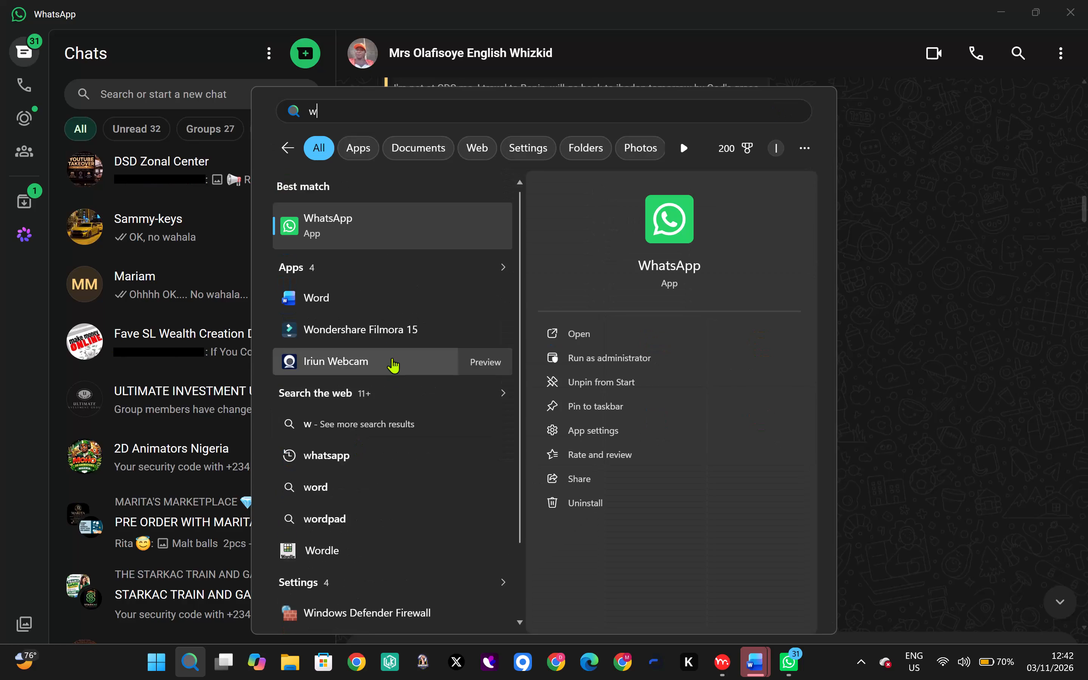
Launch Word from the search results.
click(382, 299)
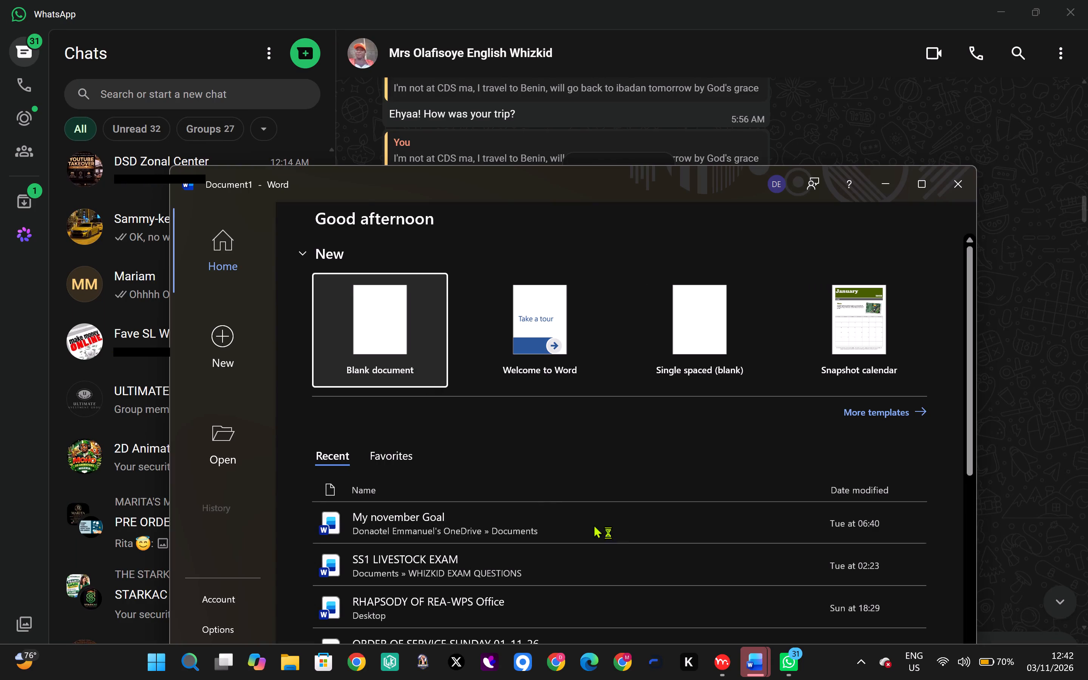
click(683, 667)
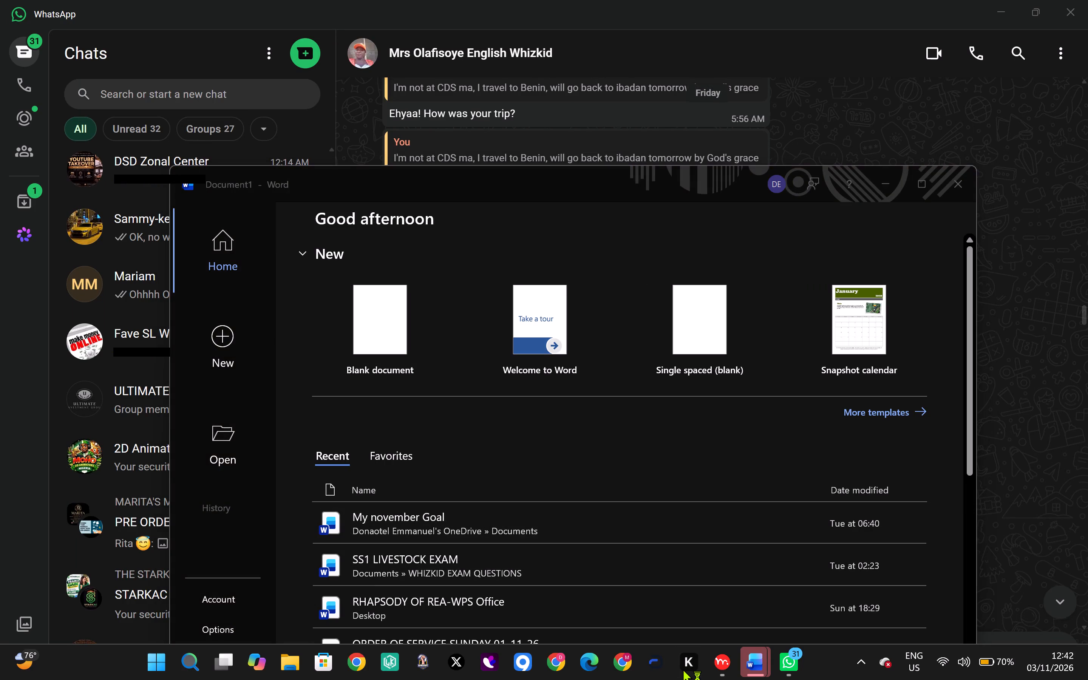
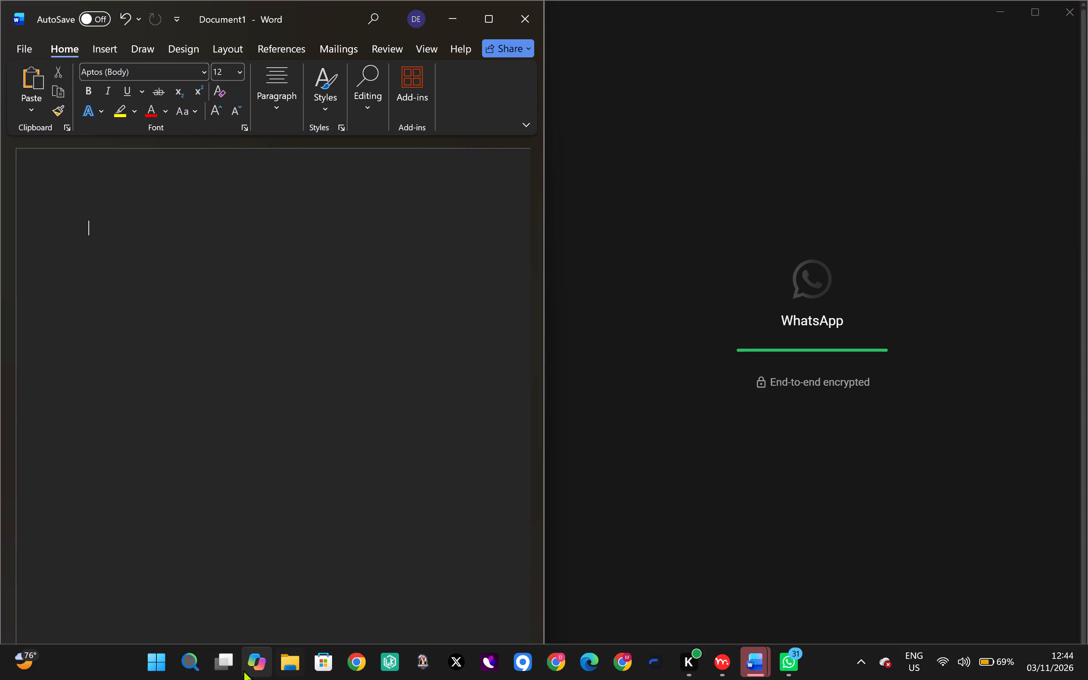
Search the computer for "note" and open the Notepad app.
click(198, 666)
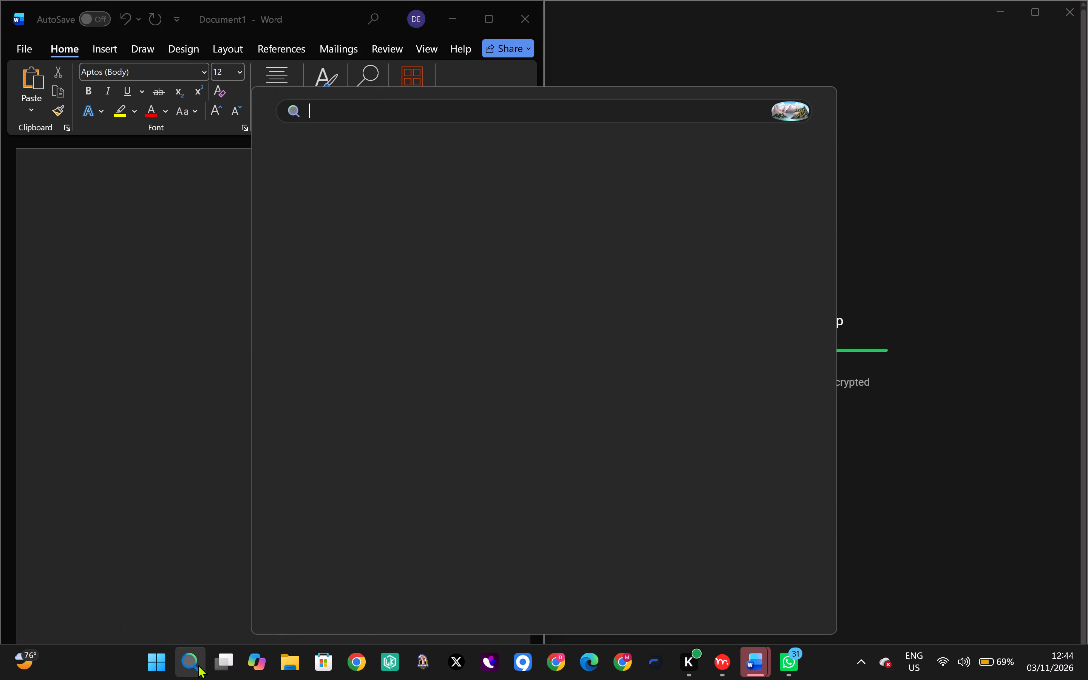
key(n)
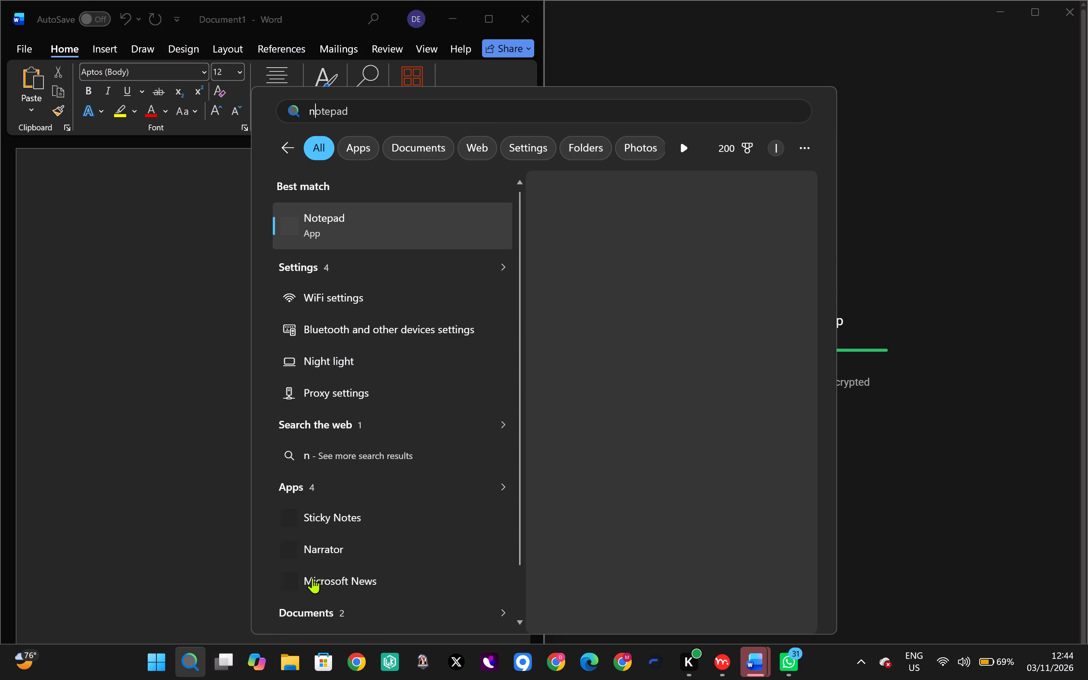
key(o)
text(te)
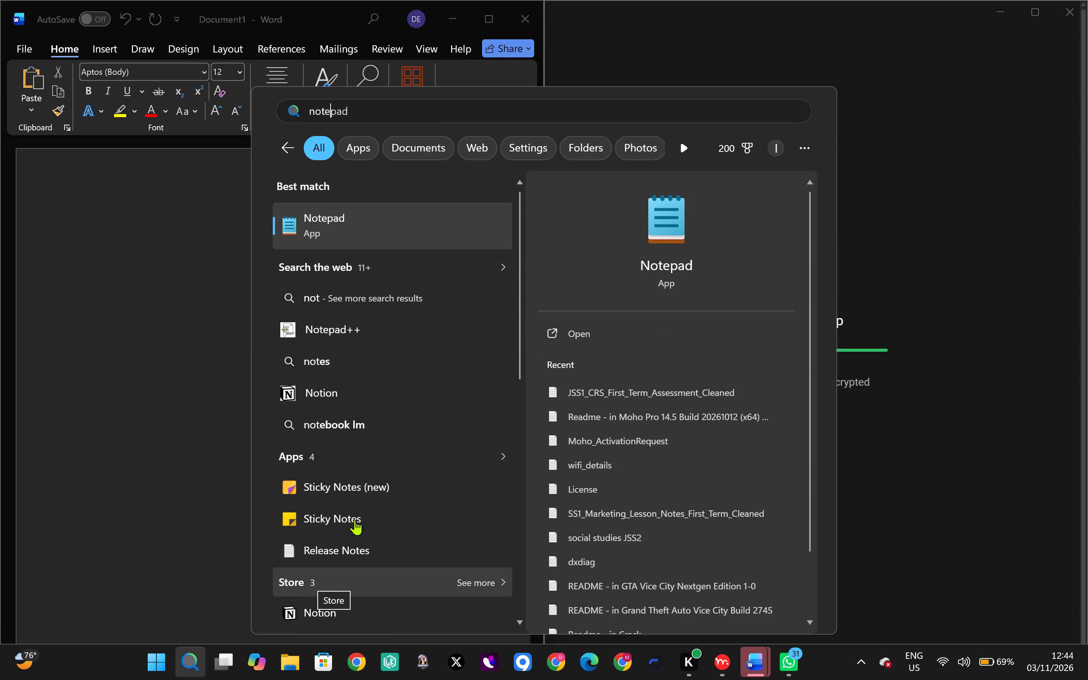
click(626, 329)
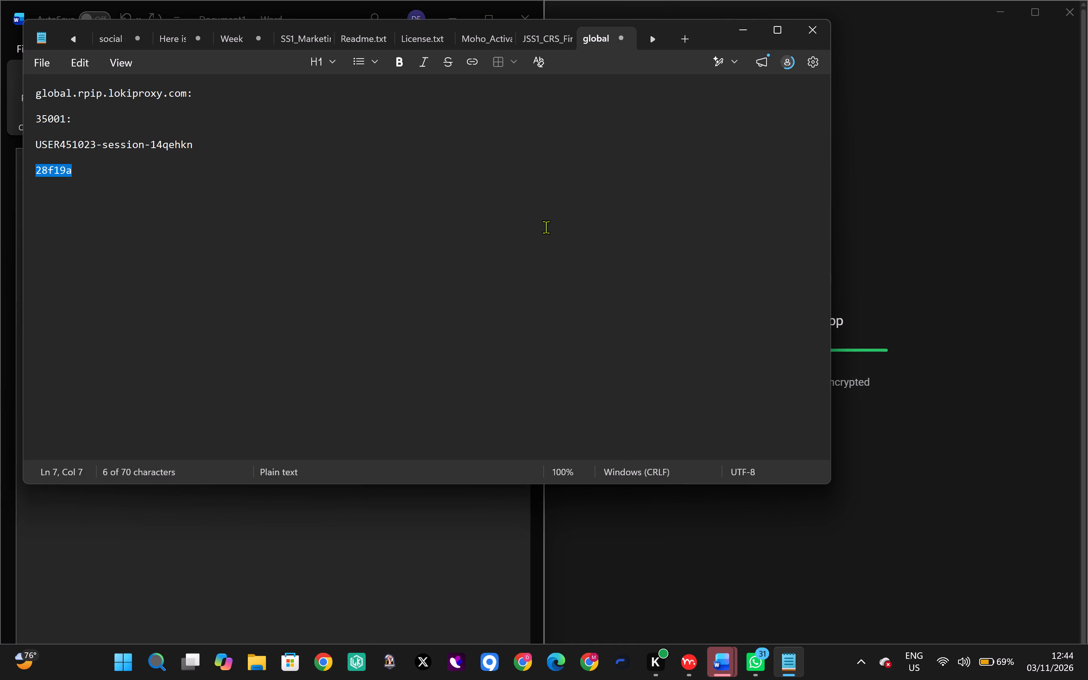
Open a new blank tab in Notepad, ready for text entry.
click(488, 160)
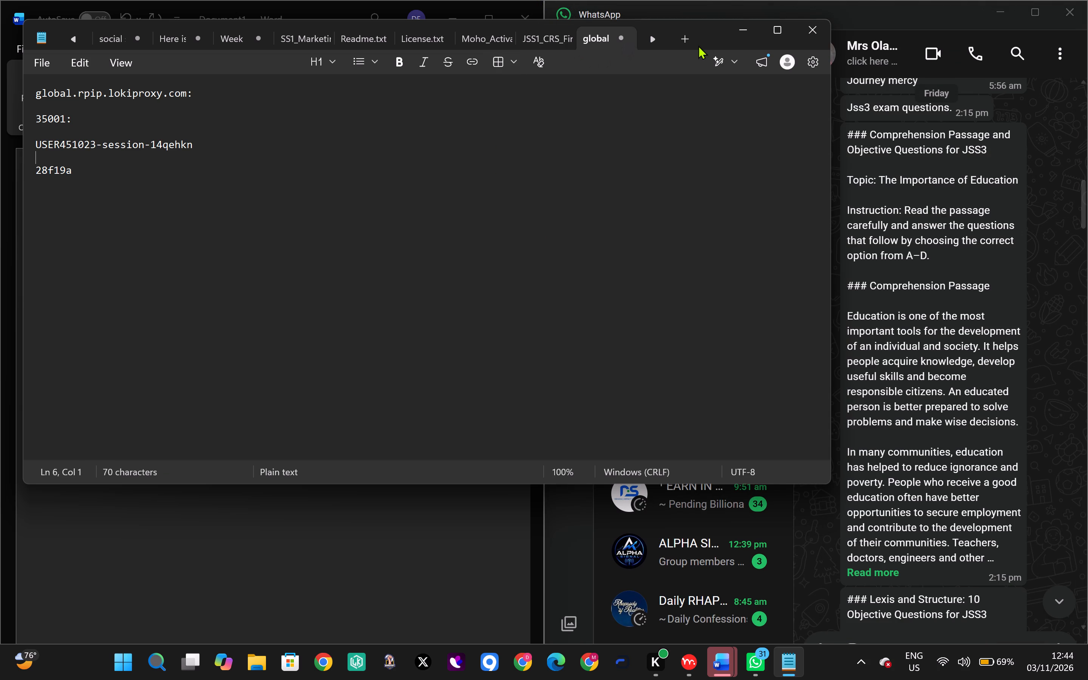
click(682, 36)
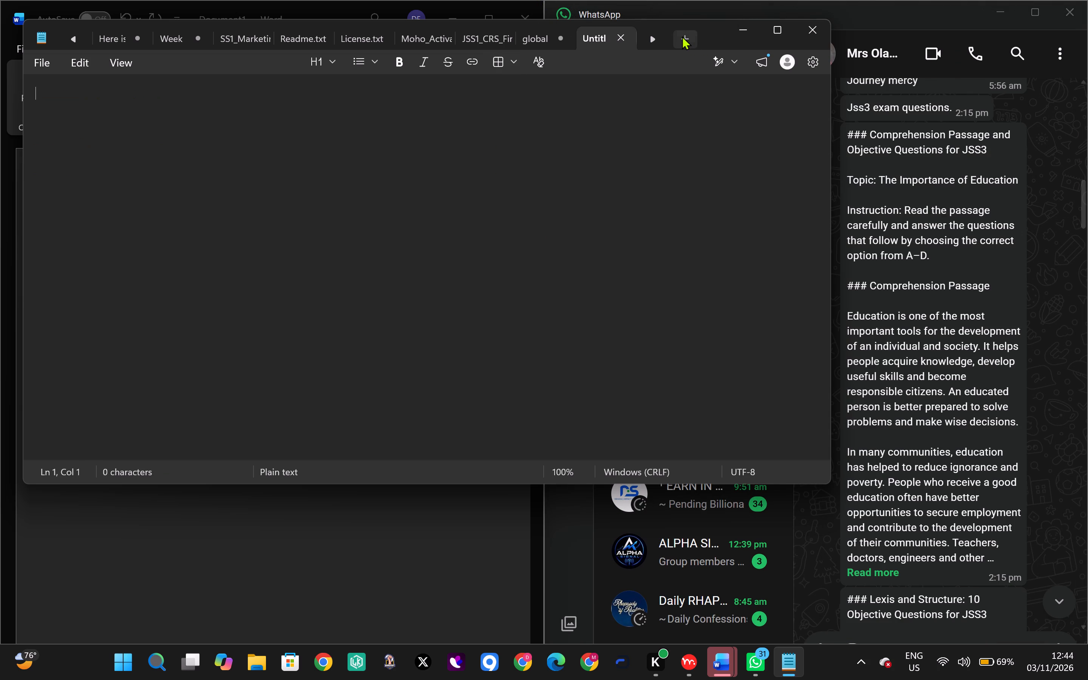
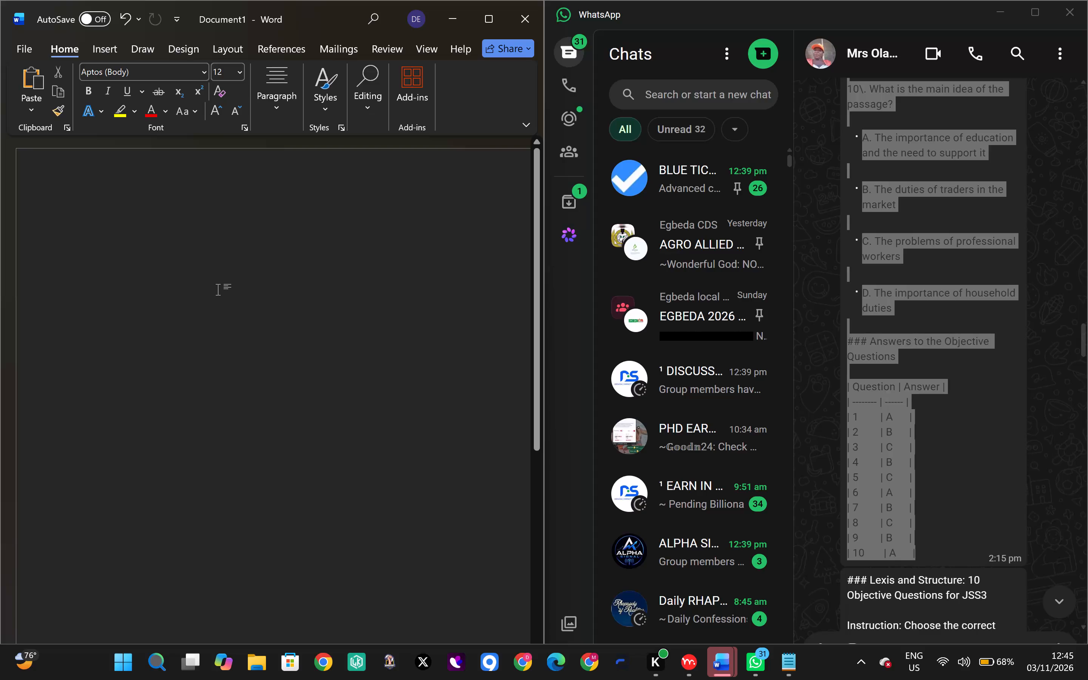
Paste the copied JSS3 comprehension passage and objective questions into the blank Word document.
key(ctrl+v)
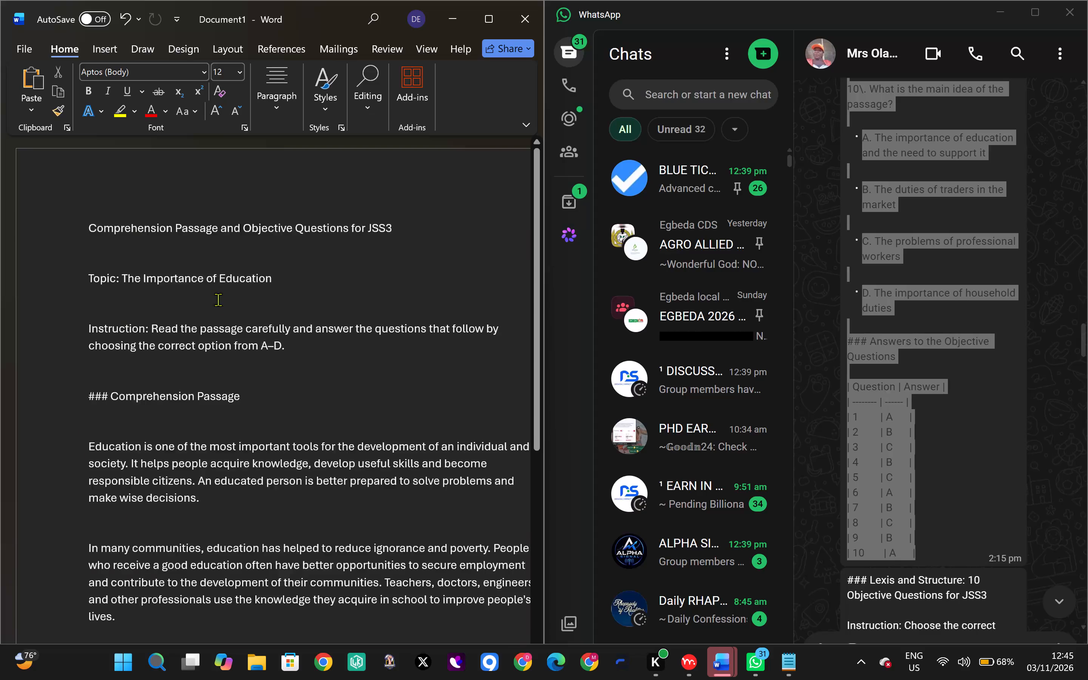
Select the whole "Answers to the Objective Questions" section in the Word document, from its heading through answer row 10.
scroll(275, 368, up, 5)
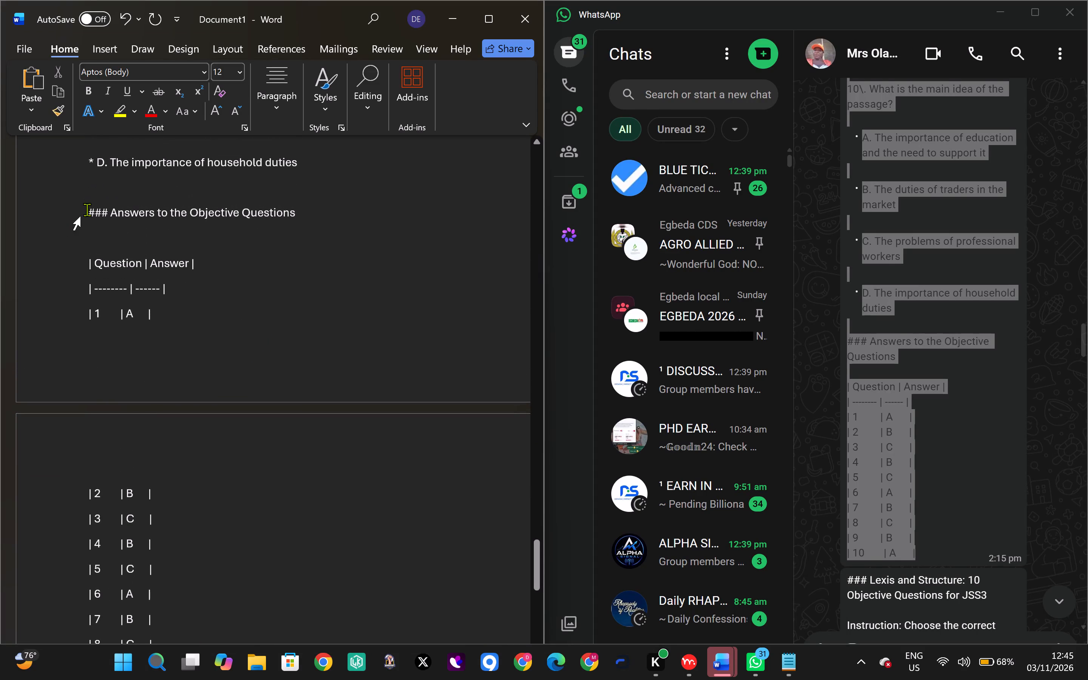
drag(89, 215, 390, 627)
scroll(390, 618, down, 8)
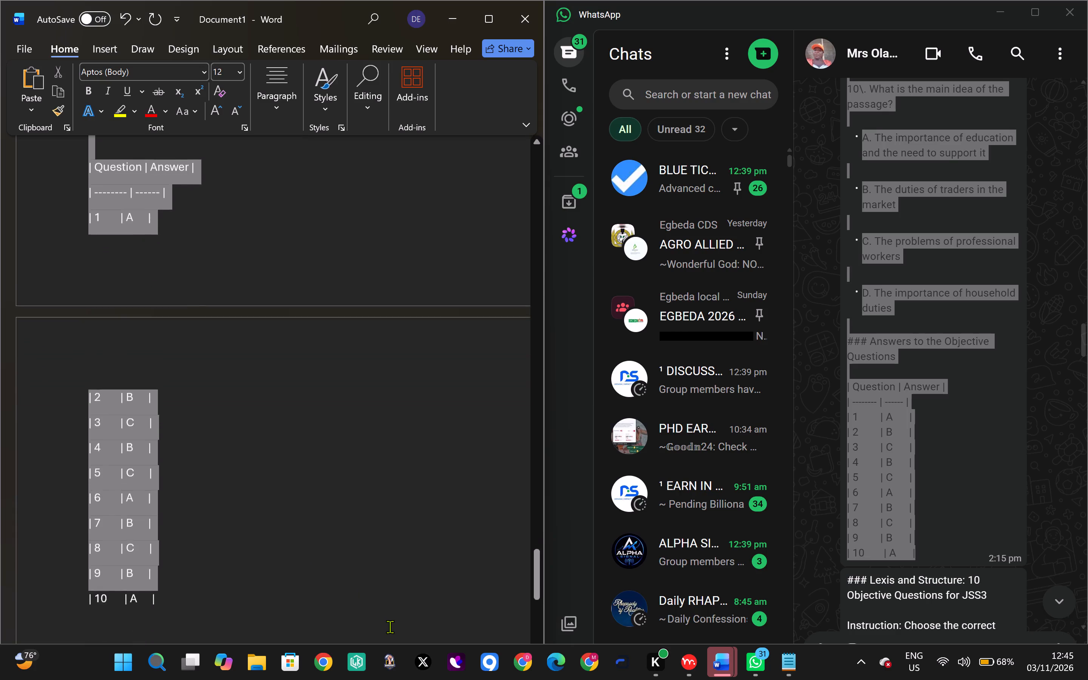
drag(390, 627, 382, 631)
scroll(390, 625, down, 15)
scroll(384, 635, down, 8)
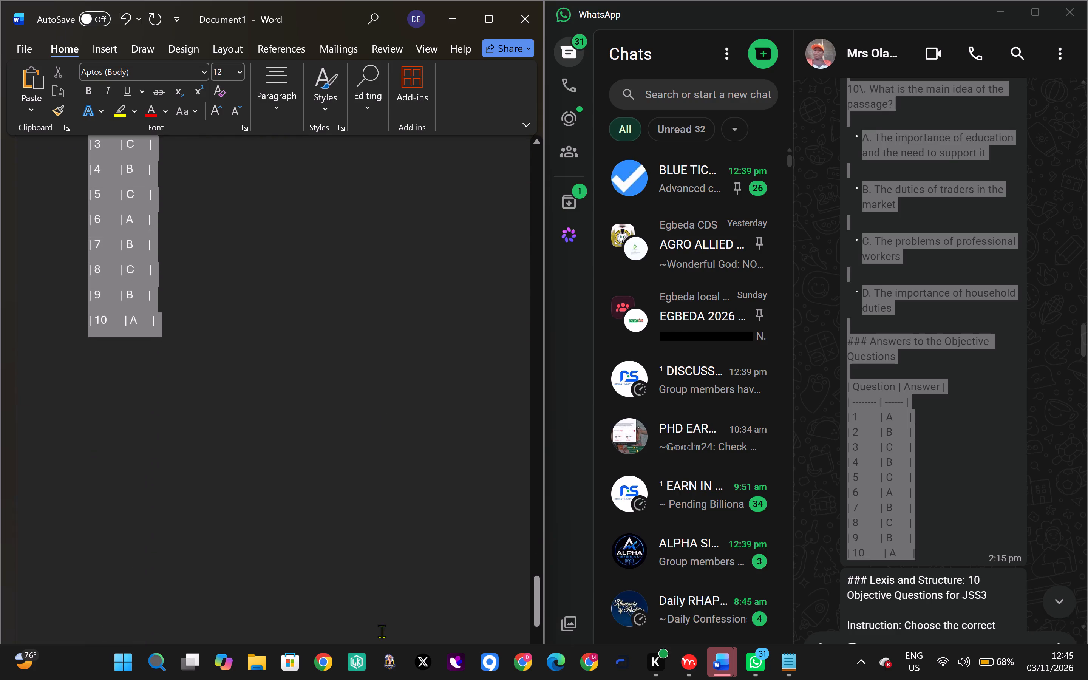
Cut the selected answer key for the objective questions from the end of the document.
drag(382, 631, 380, 623)
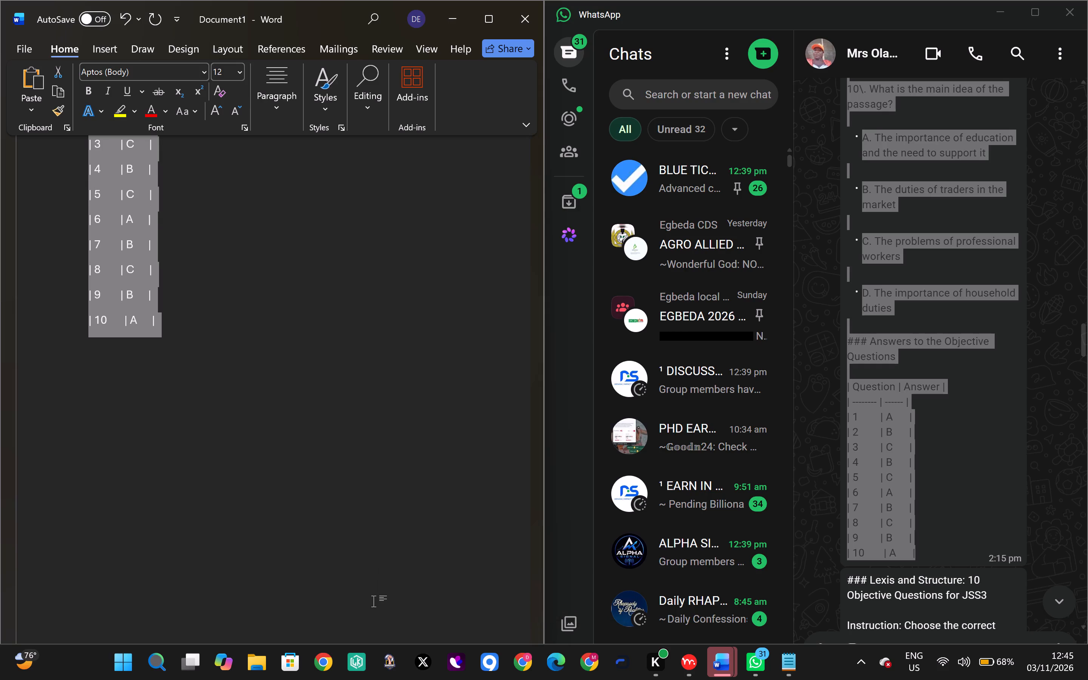
key(ctrl+x)
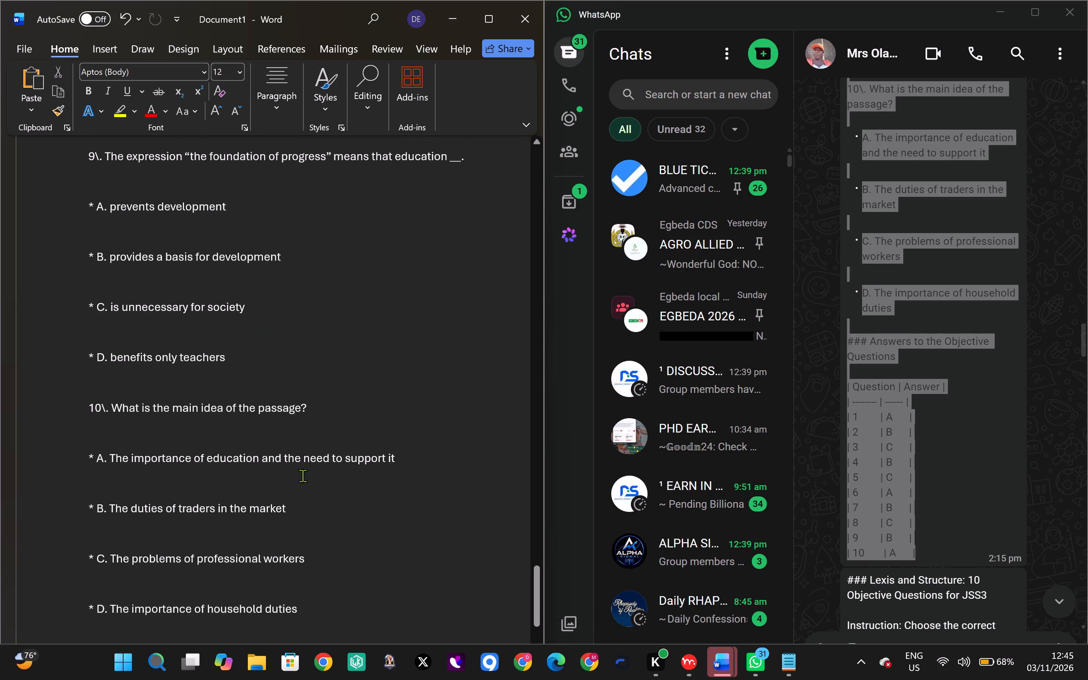
Maximize the document window and replace every asterisk (*) in the whole document with a space.
scroll(303, 476, up, 7)
scroll(303, 476, up, 16)
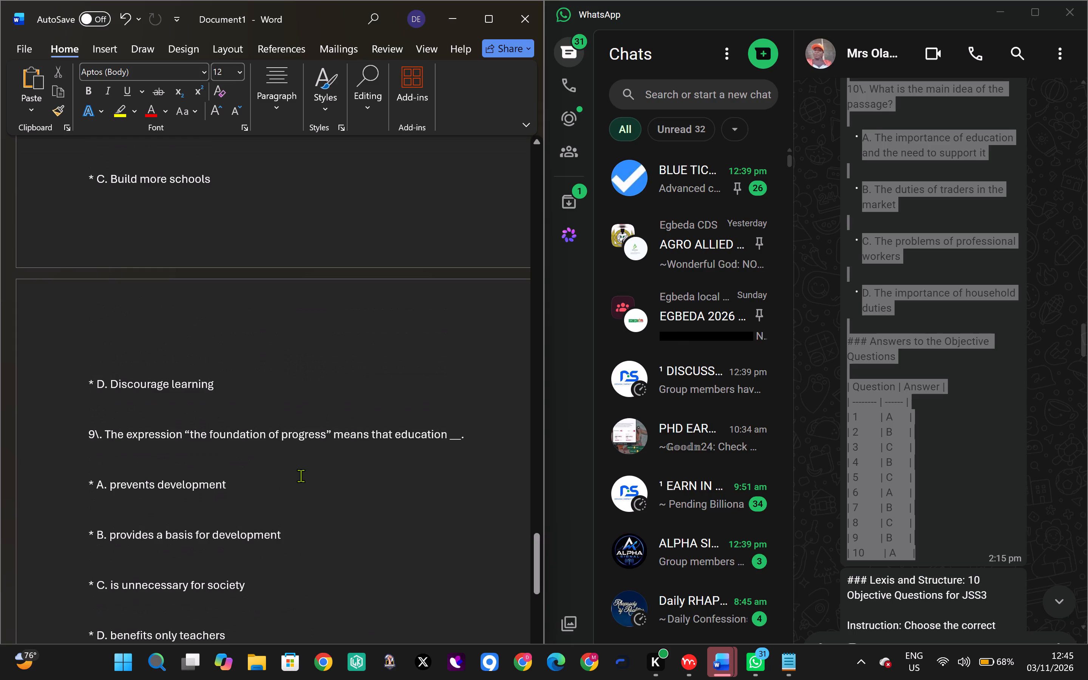
key(ctrl+a)
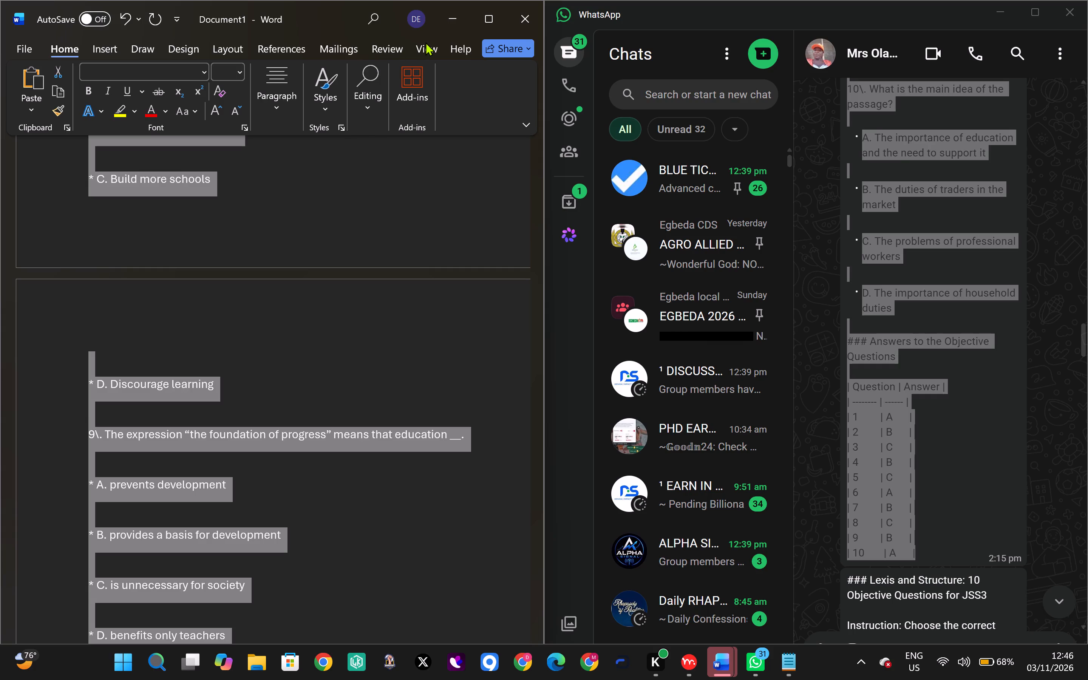
click(486, 32)
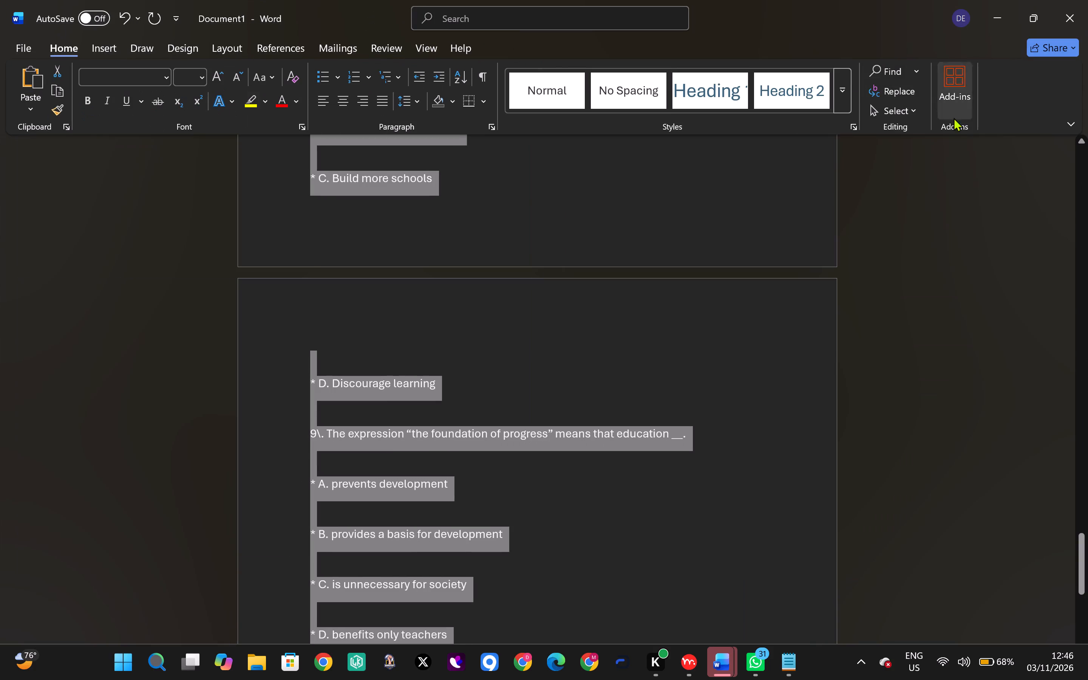
click(892, 90)
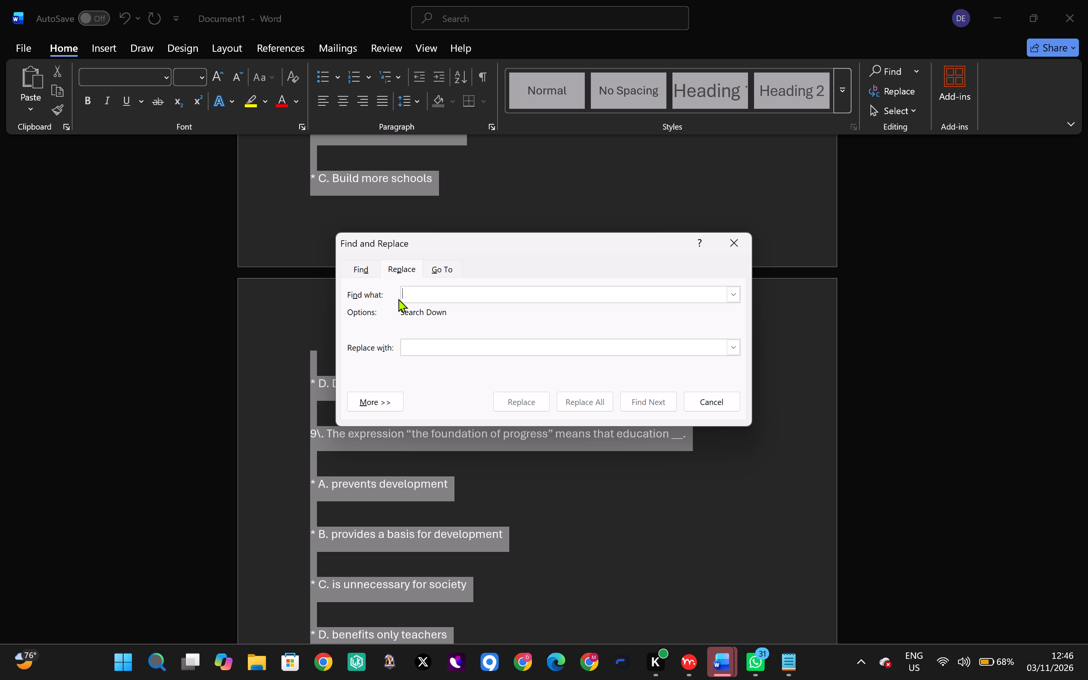
key(shift+asterisk)
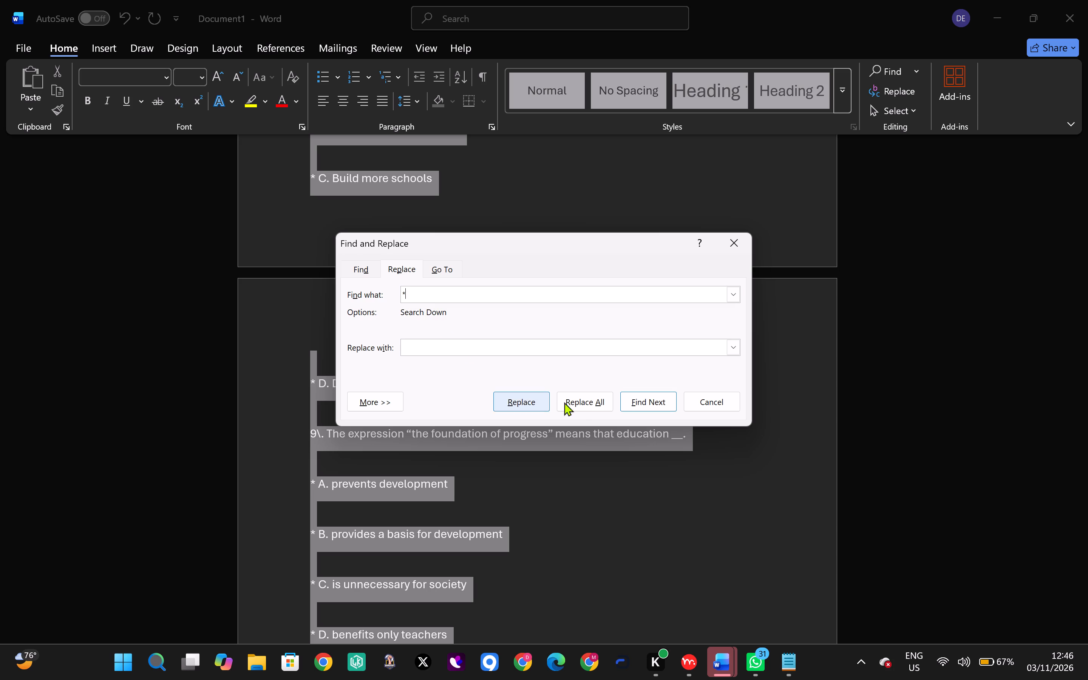
drag(585, 410, 587, 415)
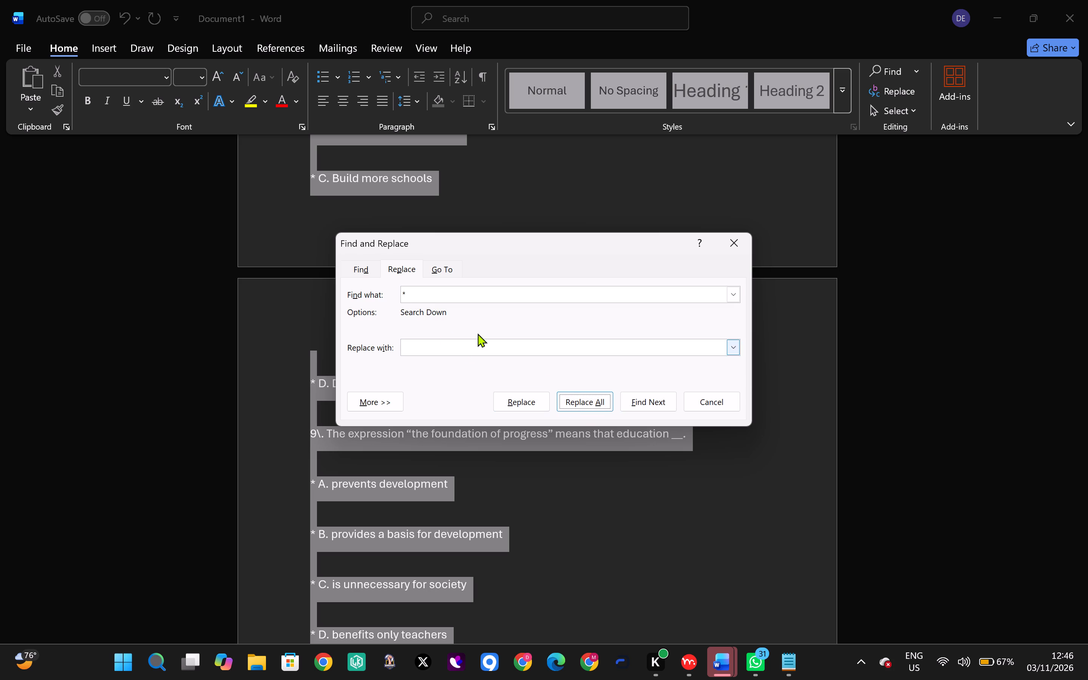
click(450, 347)
key(space)
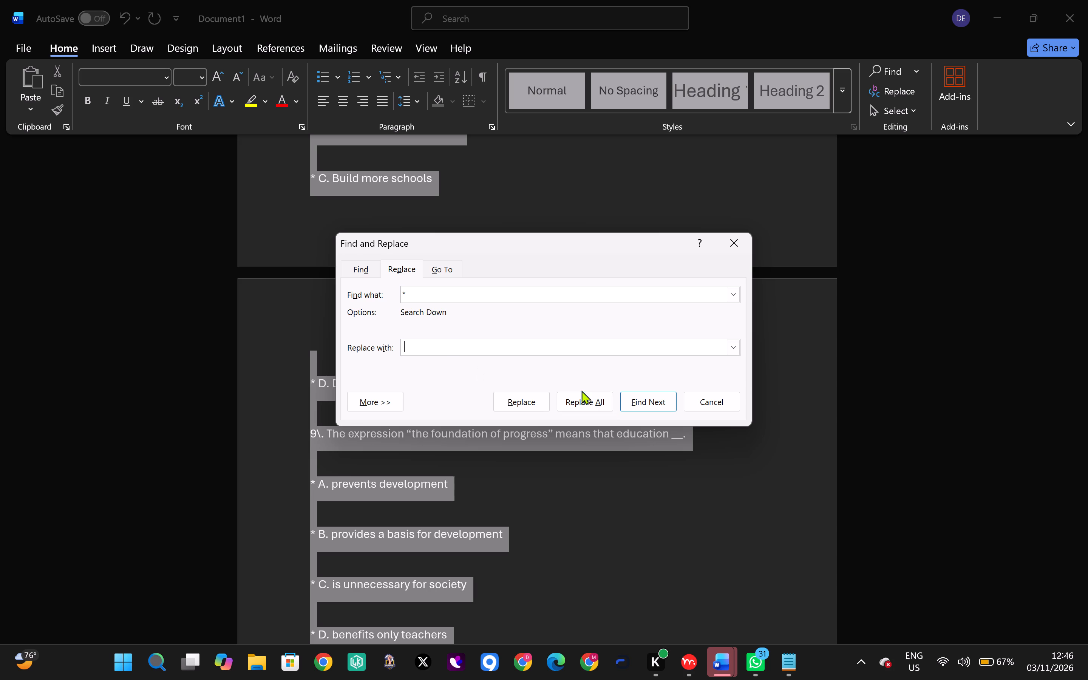
click(579, 401)
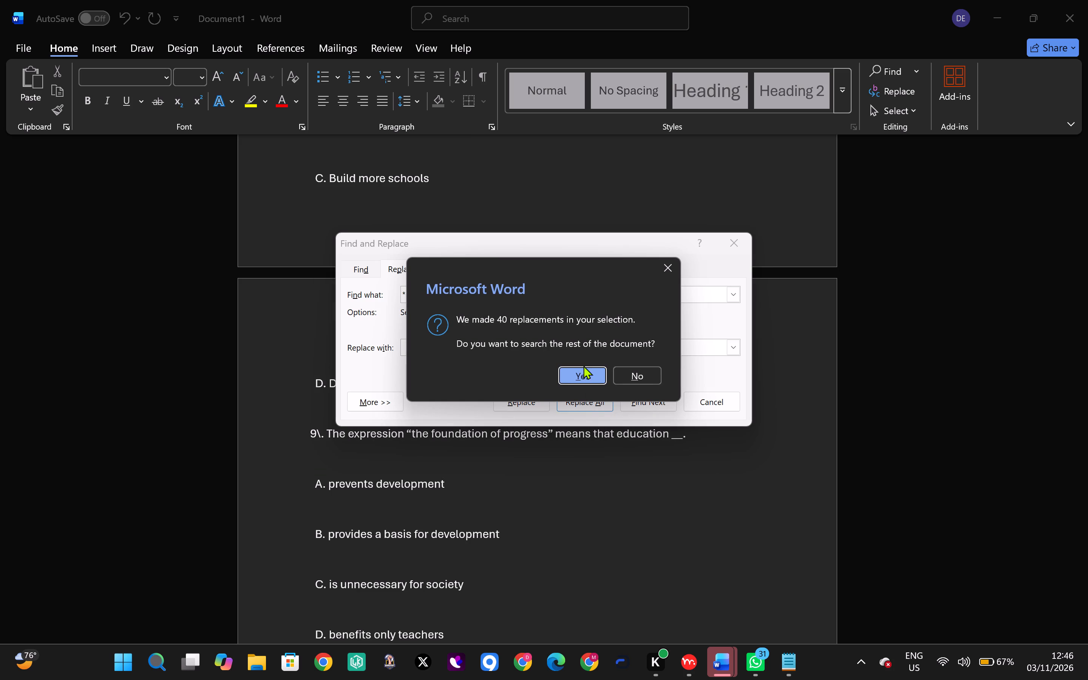
click(573, 379)
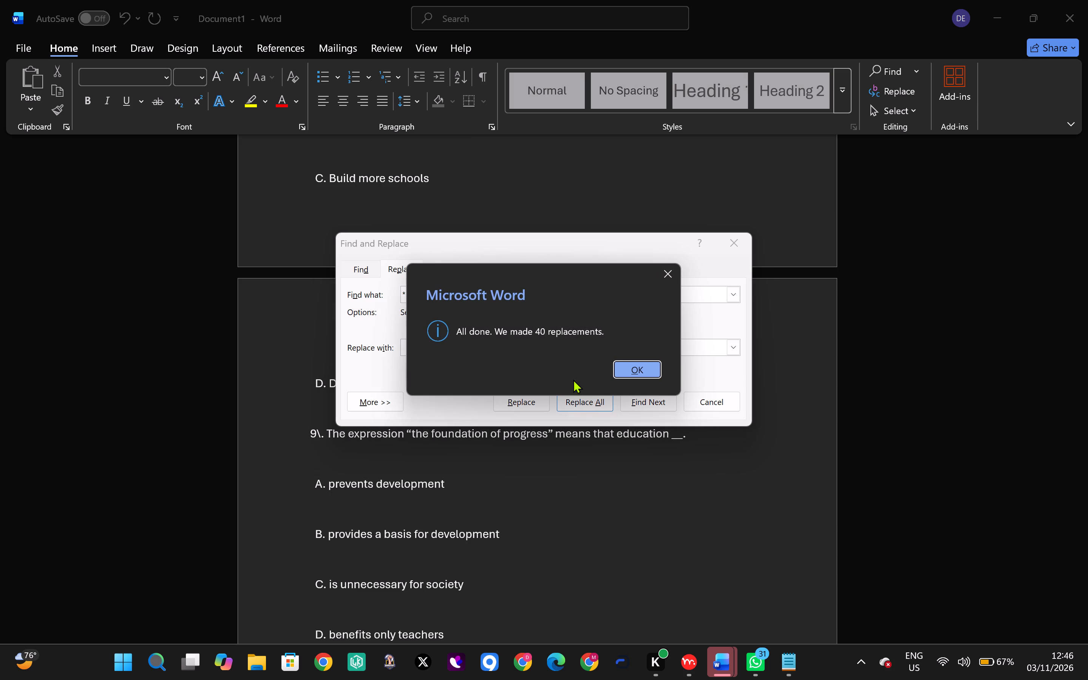
click(634, 367)
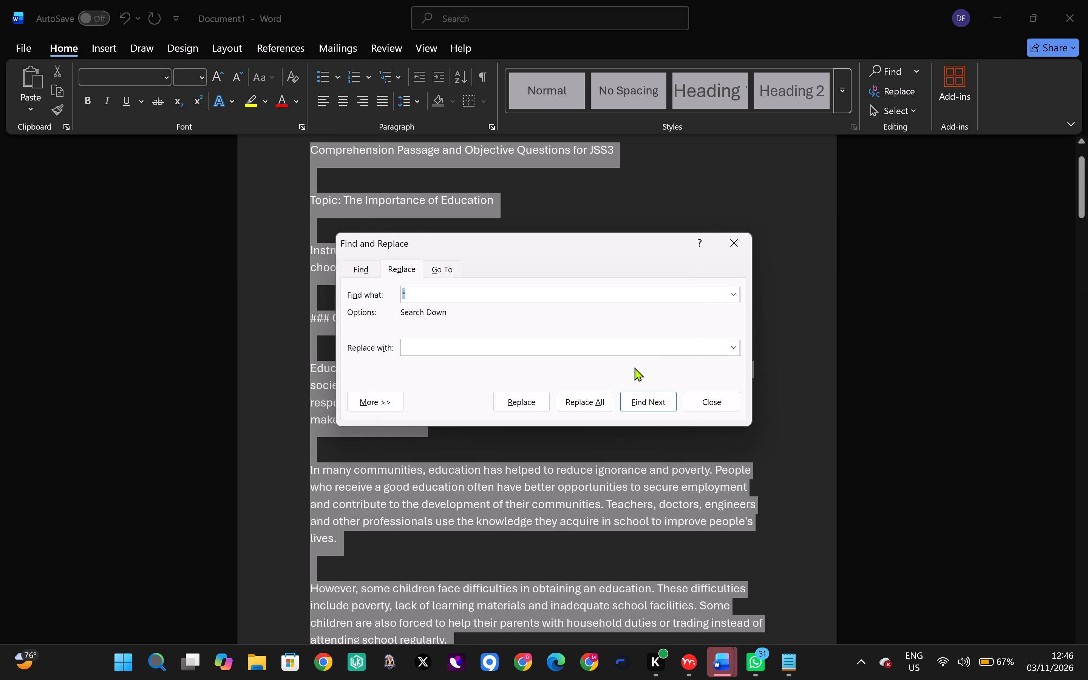
Replace every hash sign (#) in the whole document with a space, and close Find and Replace.
click(434, 296)
key(BackSpace)
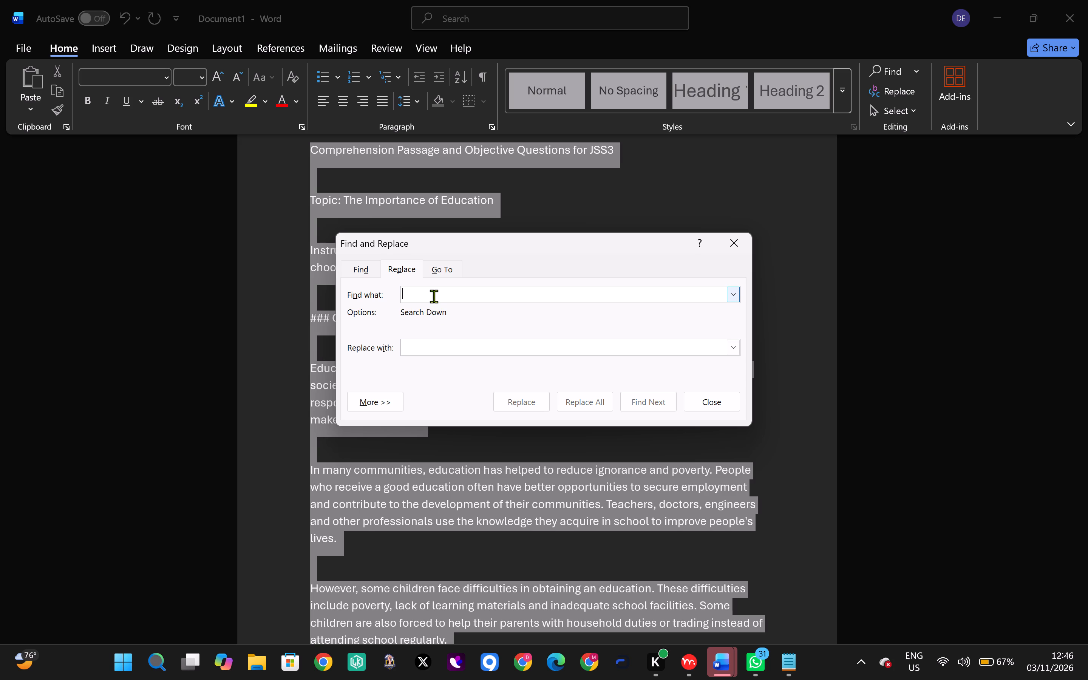
key(shift+numbersign)
click(441, 352)
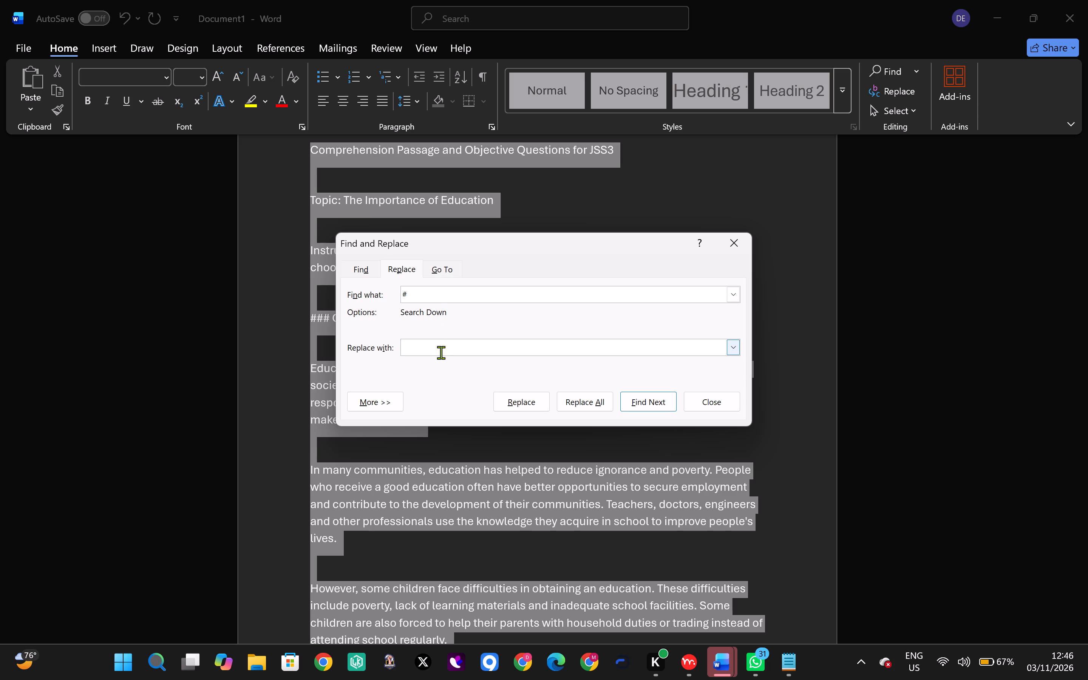
key(space)
click(582, 393)
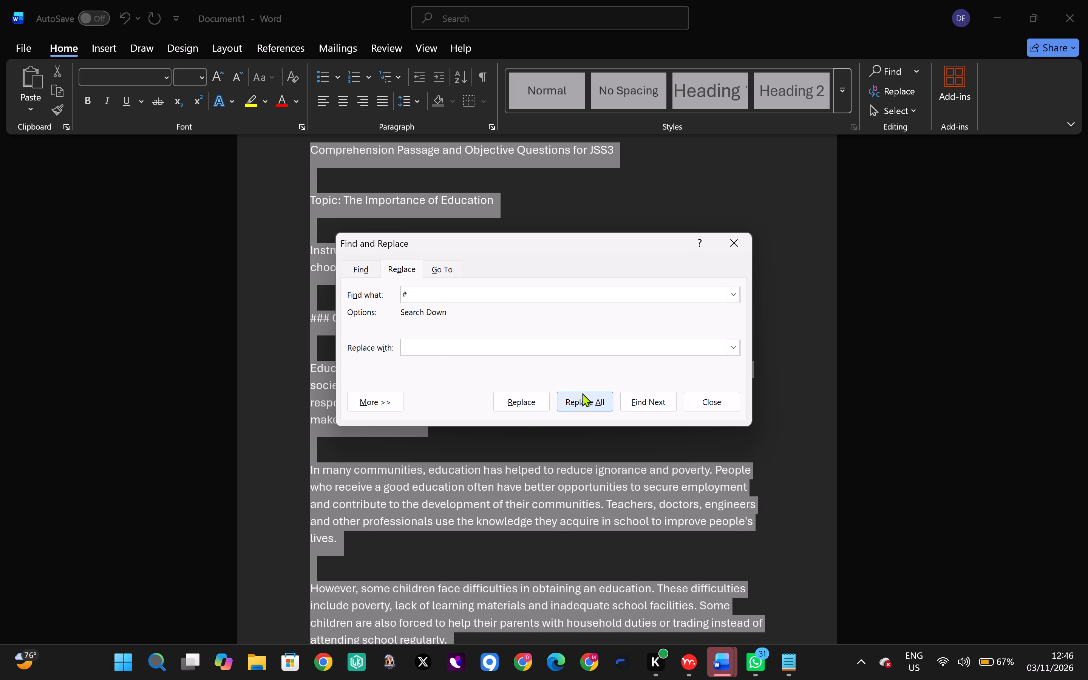
click(574, 363)
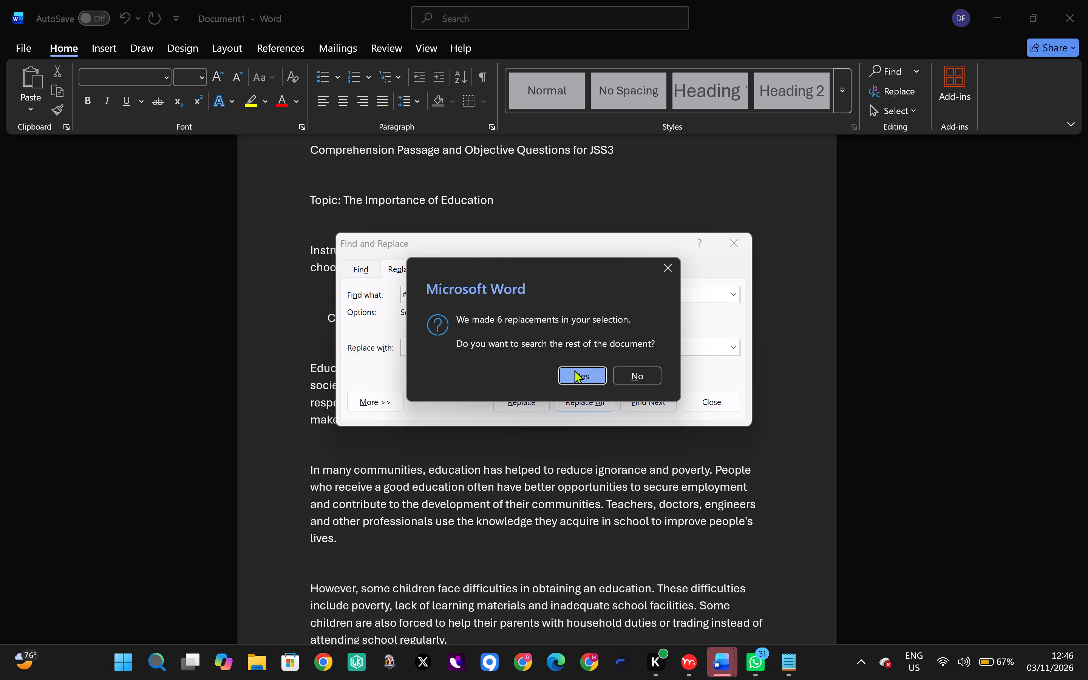
click(576, 372)
click(641, 369)
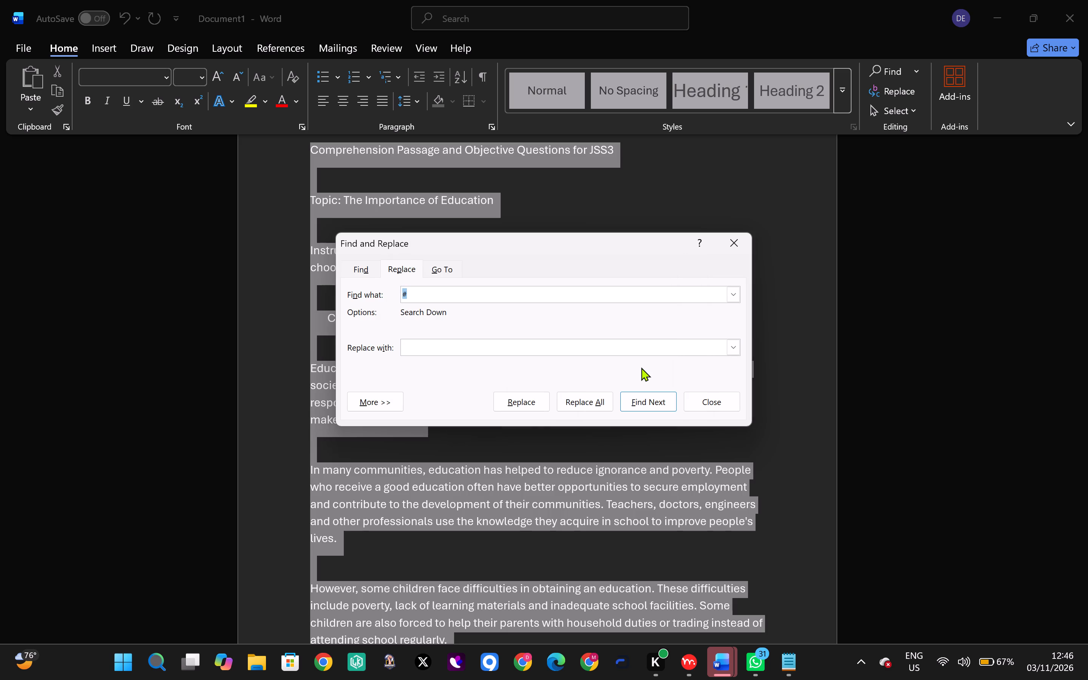
click(535, 475)
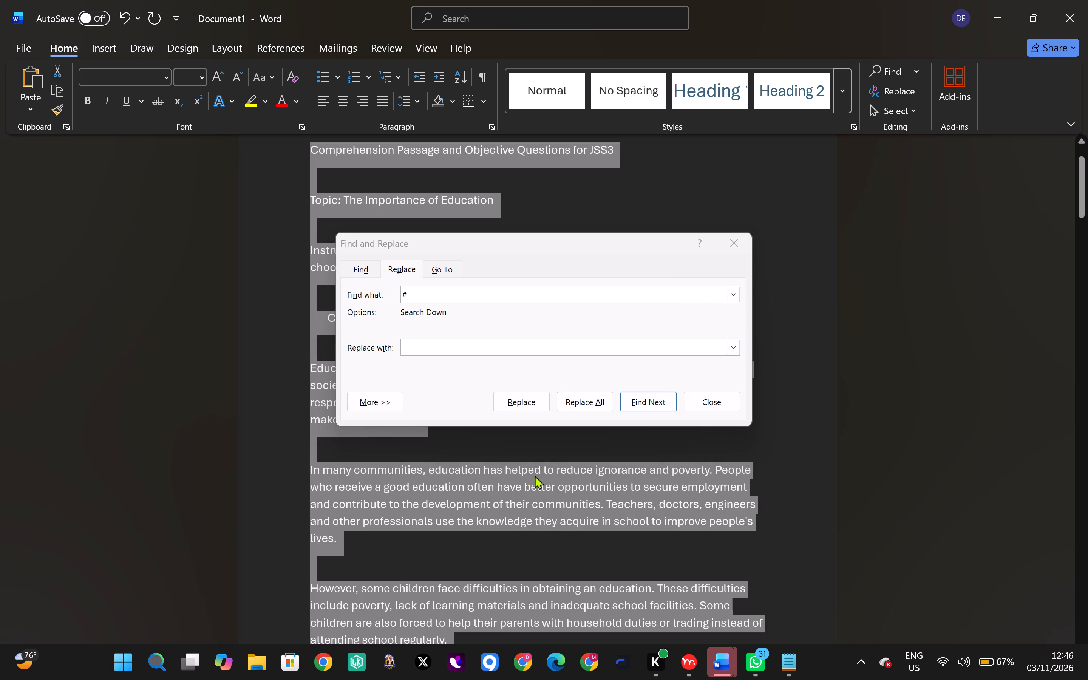
click(721, 406)
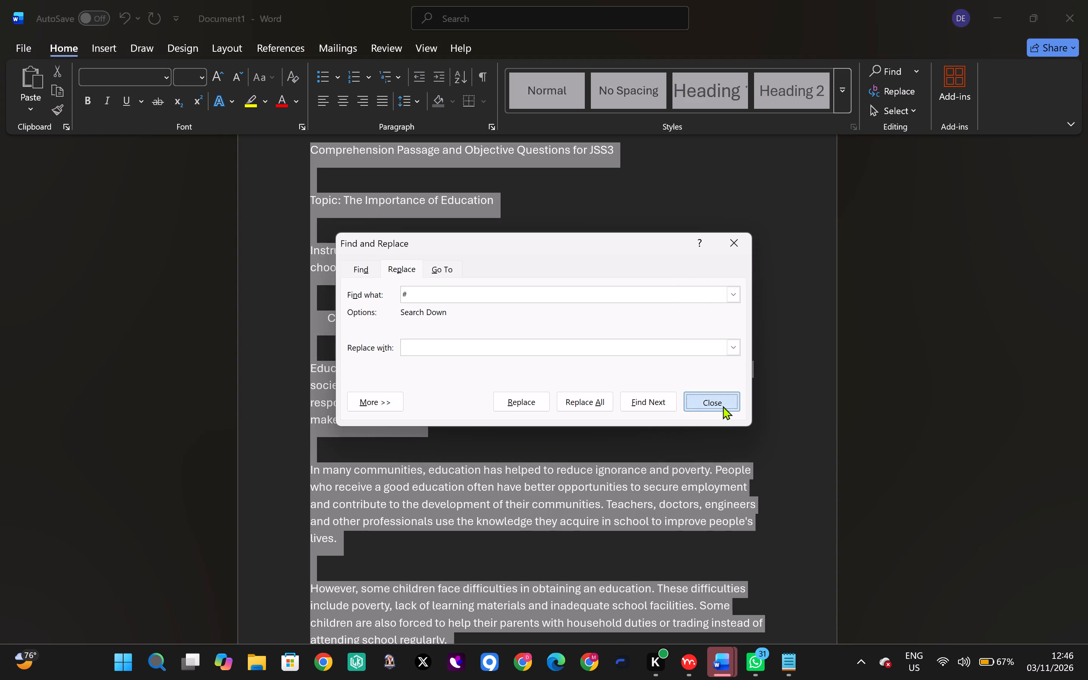
Delete the leading spaces before the "Comprehension Passage" heading so it starts at the left margin.
click(538, 329)
scroll(538, 329, up, 8)
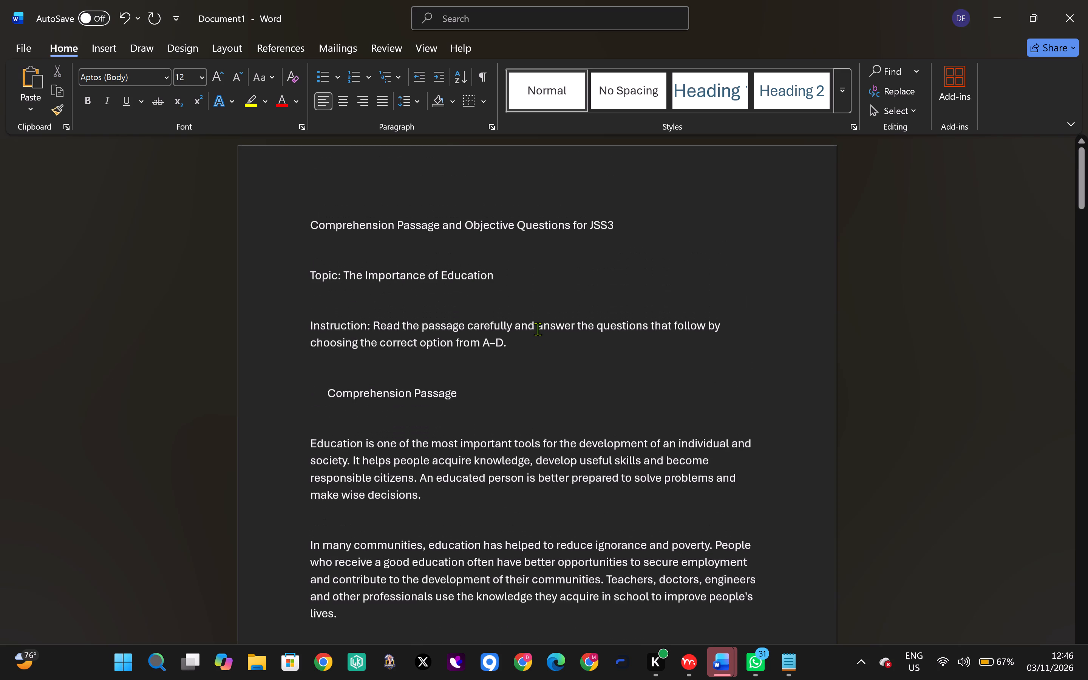
scroll(538, 329, up, 10)
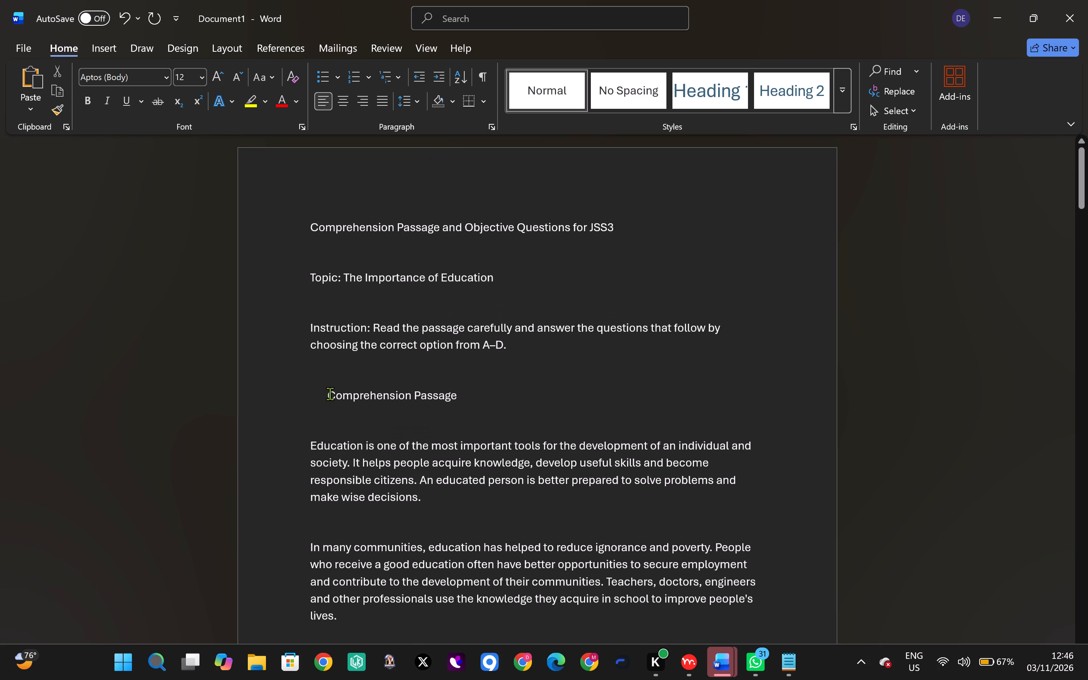
click(328, 394)
key(BackSpace)
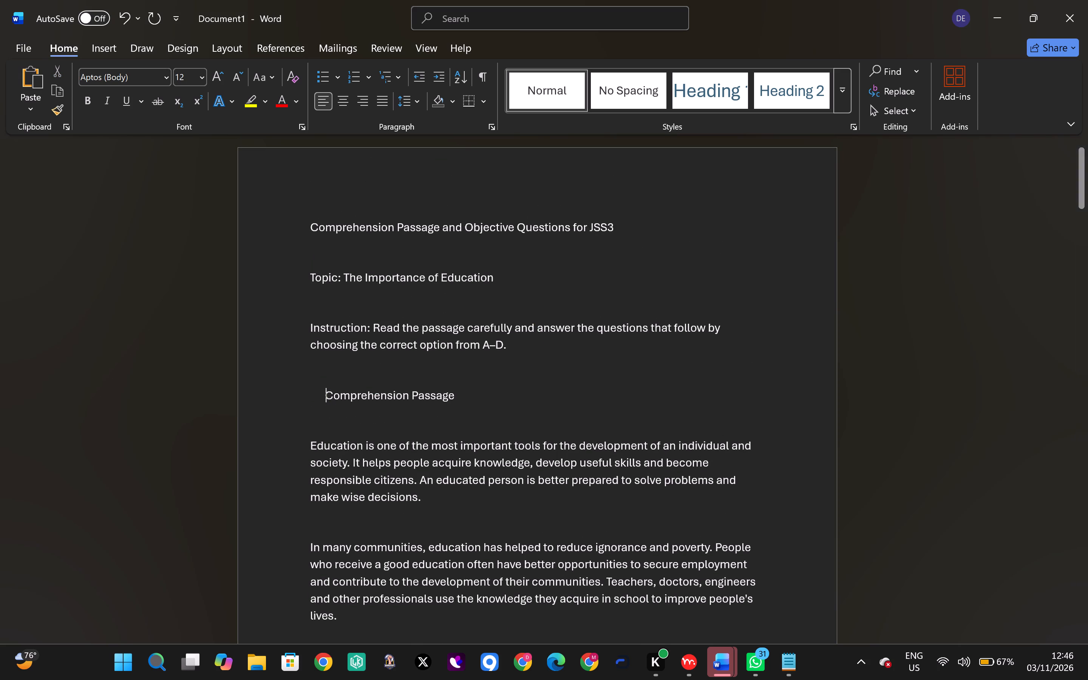
key(BackSpace)
key(BackSpace)
key(BackSpace)
key(BackSpace)
key(BackSpace)
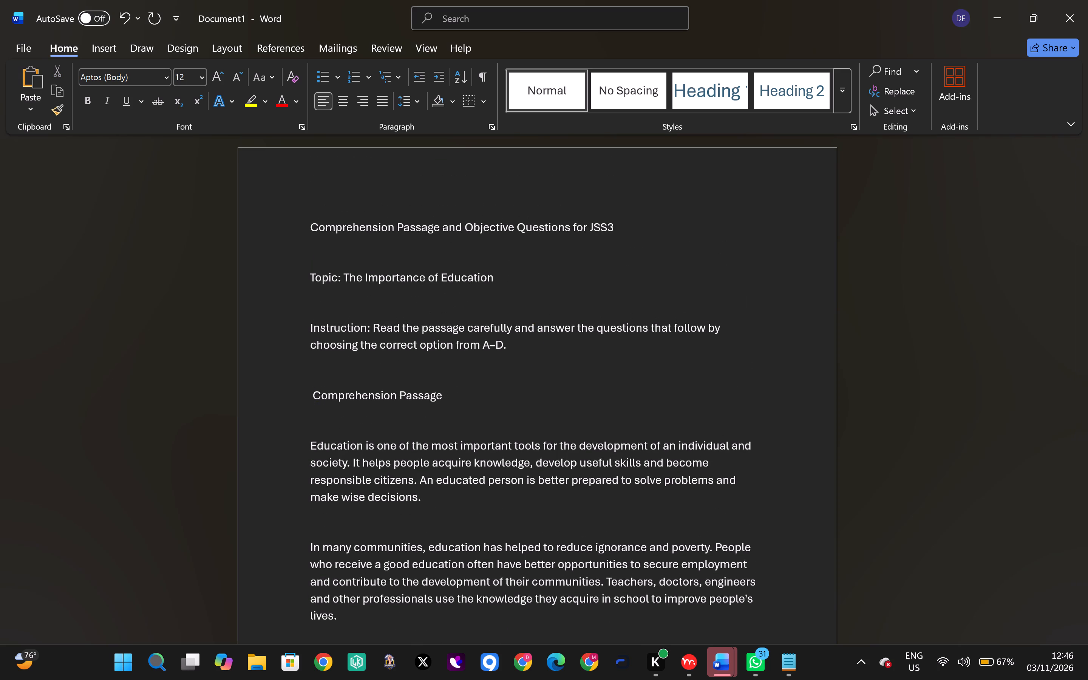
key(BackSpace)
Review the passage and questions 1 to 10 for leftover formatting symbols and stray spaces.
scroll(406, 375, down, 7)
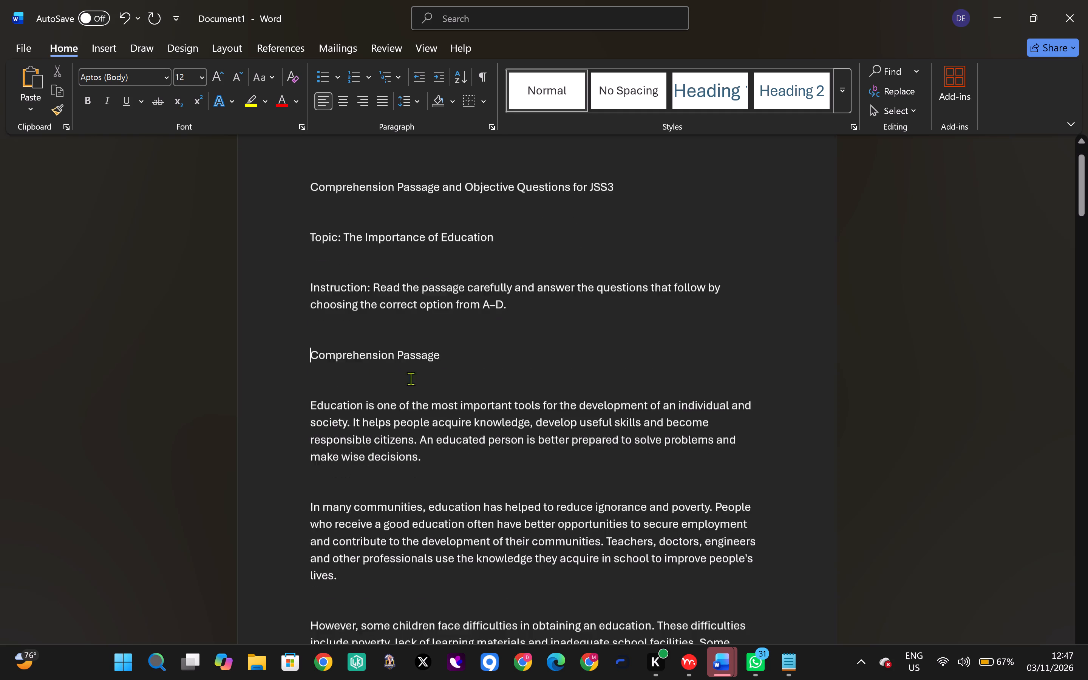
scroll(411, 381, down, 20)
scroll(411, 381, down, 1)
scroll(411, 385, up, 1)
scroll(411, 385, down, 19)
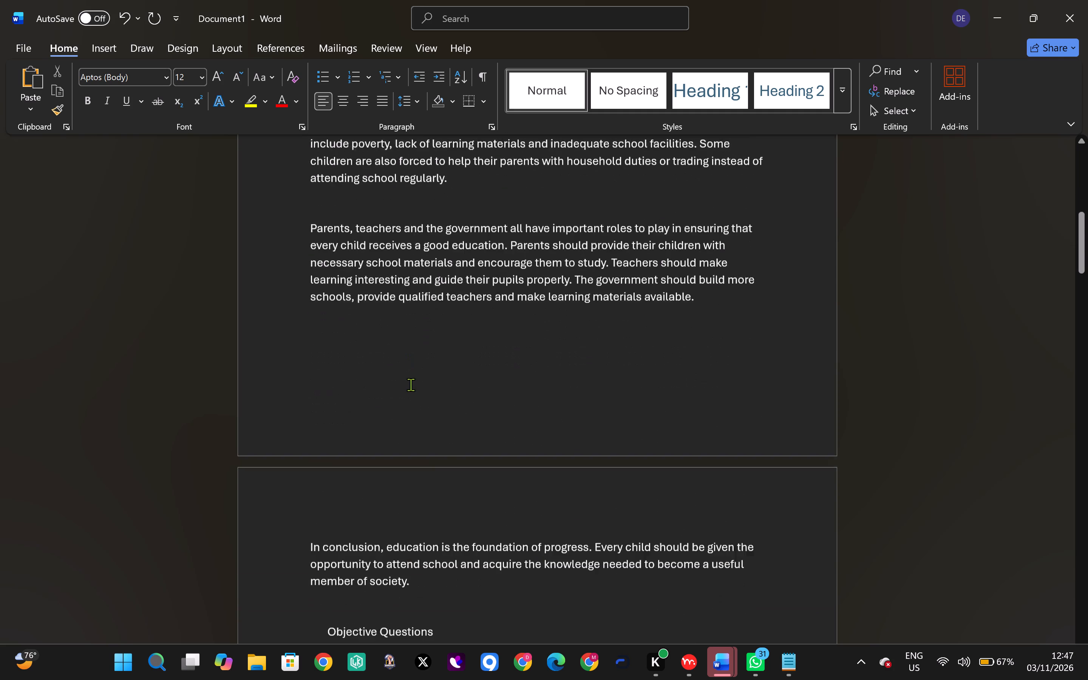
scroll(411, 385, up, 1)
scroll(411, 385, down, 18)
scroll(409, 386, down, 20)
scroll(409, 386, down, 9)
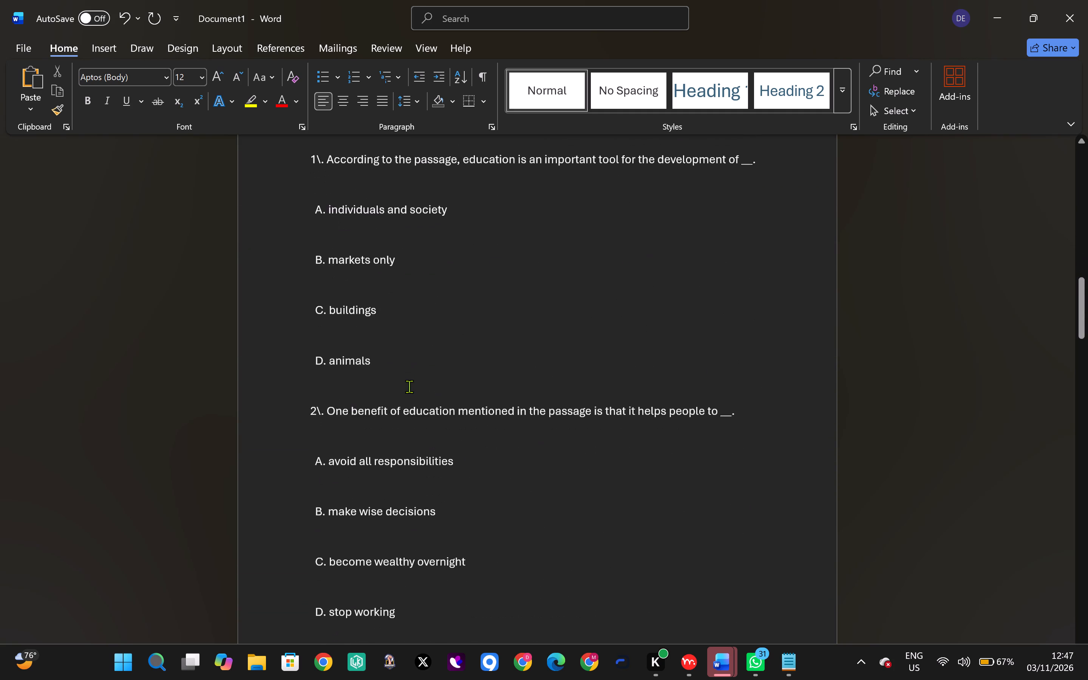
scroll(409, 386, down, 20)
scroll(409, 386, down, 17)
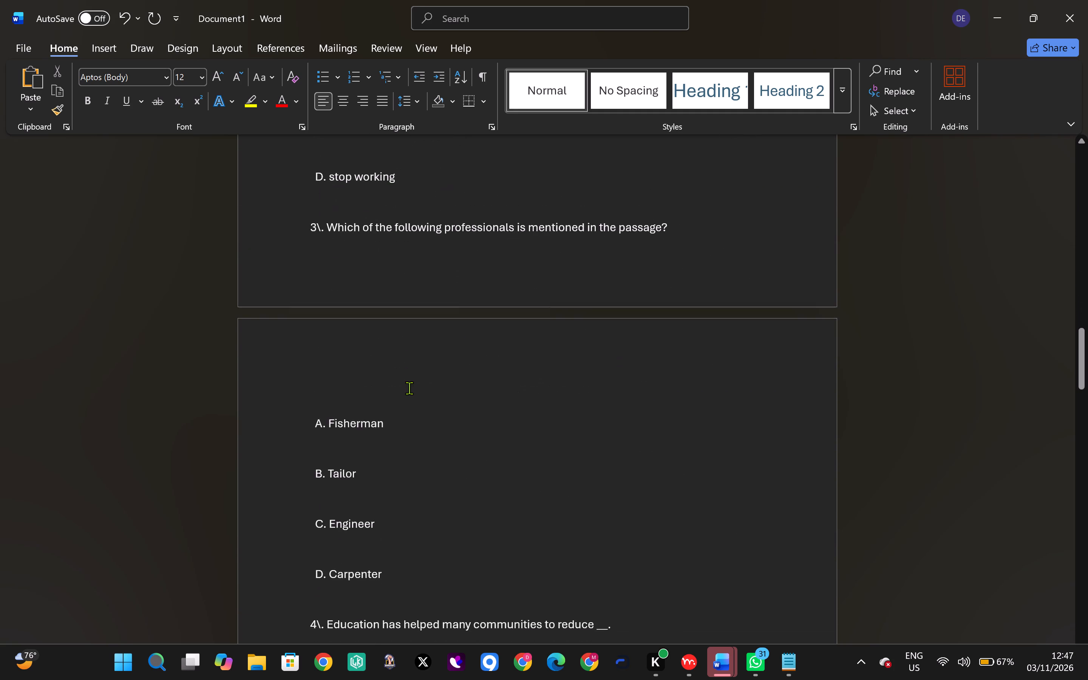
scroll(409, 388, down, 19)
scroll(409, 388, down, 17)
scroll(407, 388, down, 4)
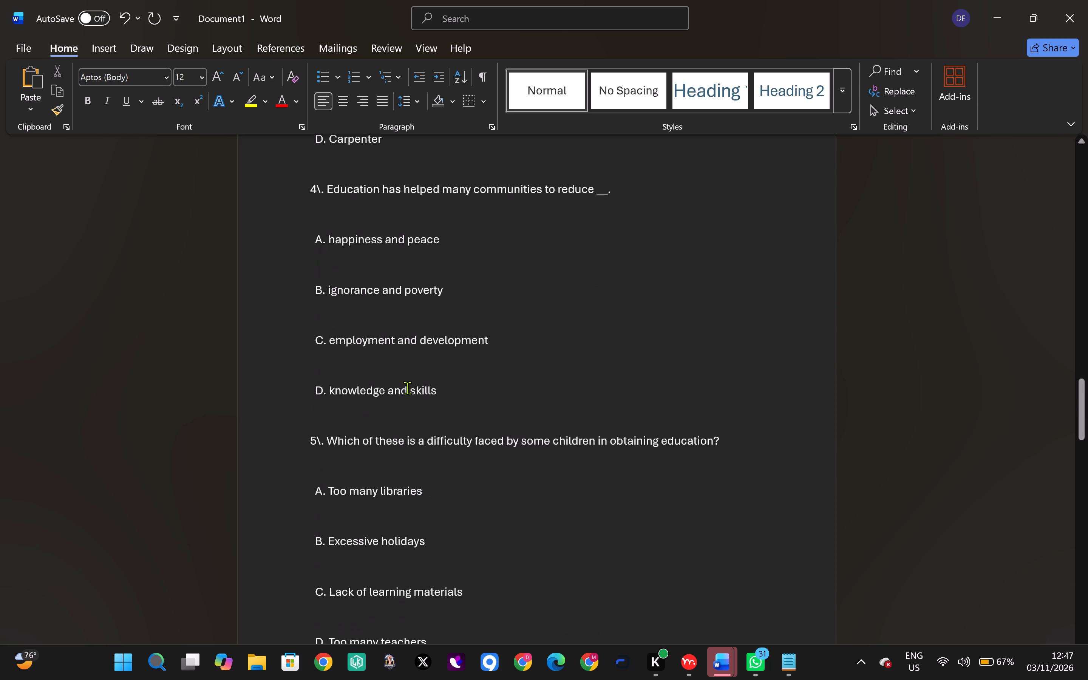
scroll(407, 388, down, 6)
scroll(407, 388, up, 1)
scroll(407, 388, down, 9)
scroll(407, 388, down, 18)
scroll(407, 388, down, 10)
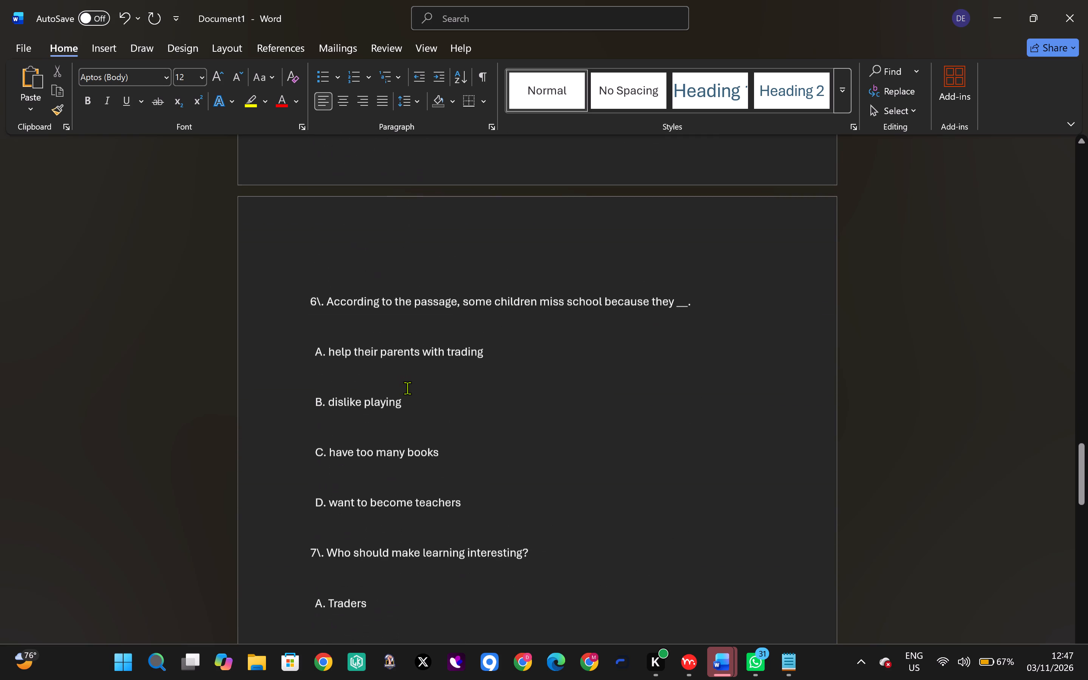
scroll(407, 388, down, 19)
scroll(407, 388, down, 20)
scroll(407, 388, down, 4)
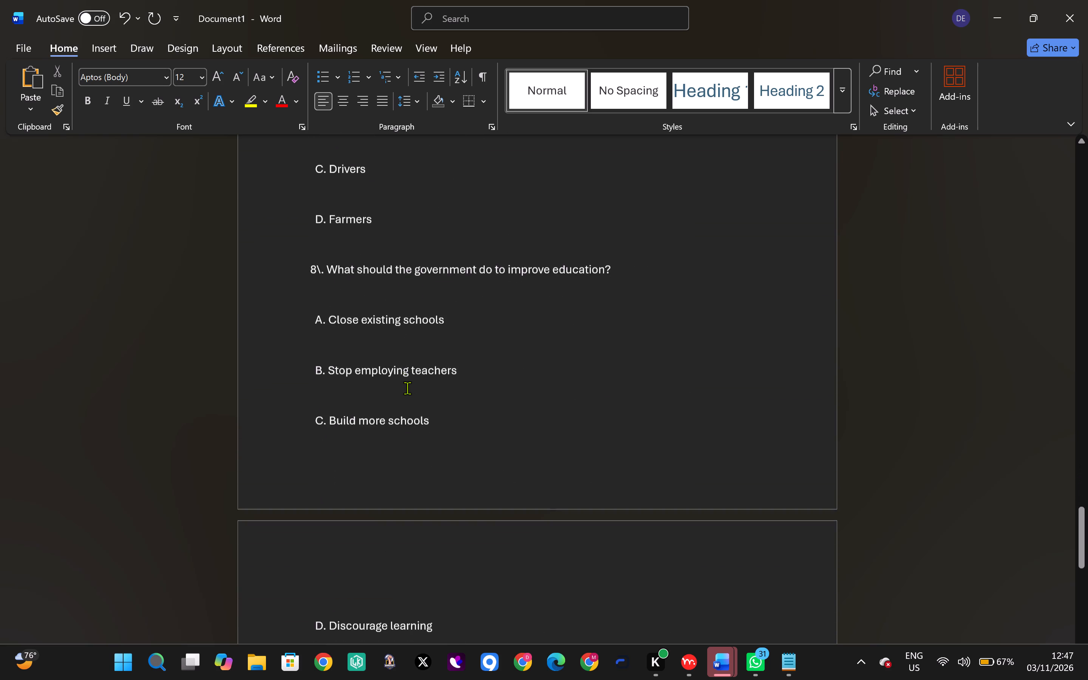
scroll(407, 388, down, 20)
scroll(407, 388, down, 20)
scroll(407, 388, down, 5)
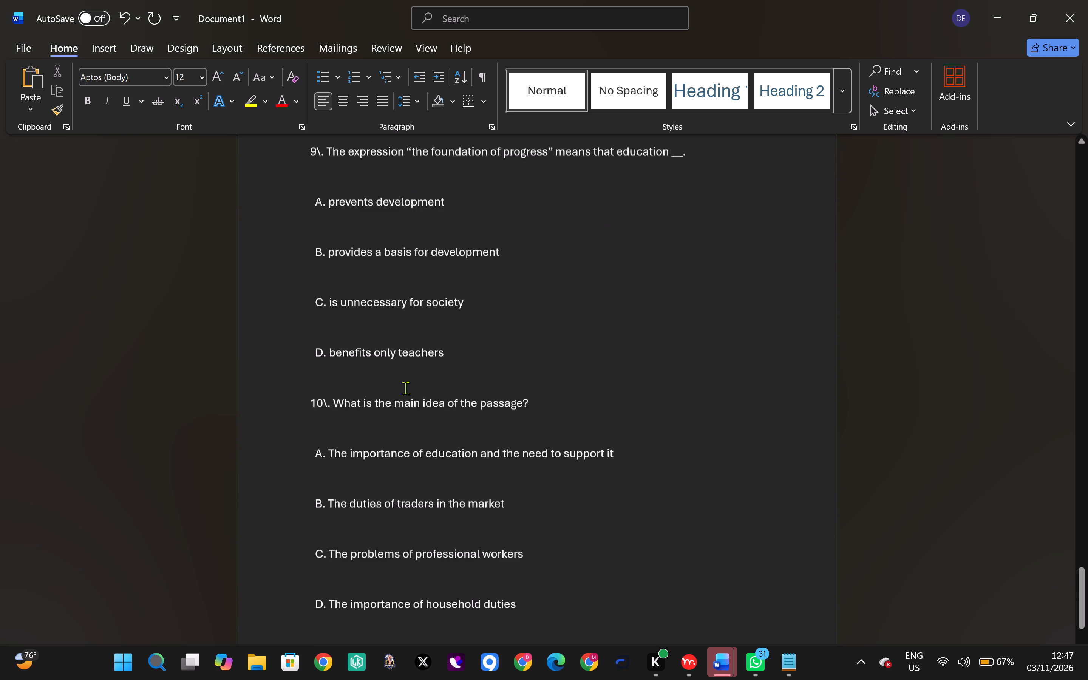
Add two blank lines at the end of the document, below option D of question 10.
scroll(405, 388, down, 20)
scroll(405, 388, down, 5)
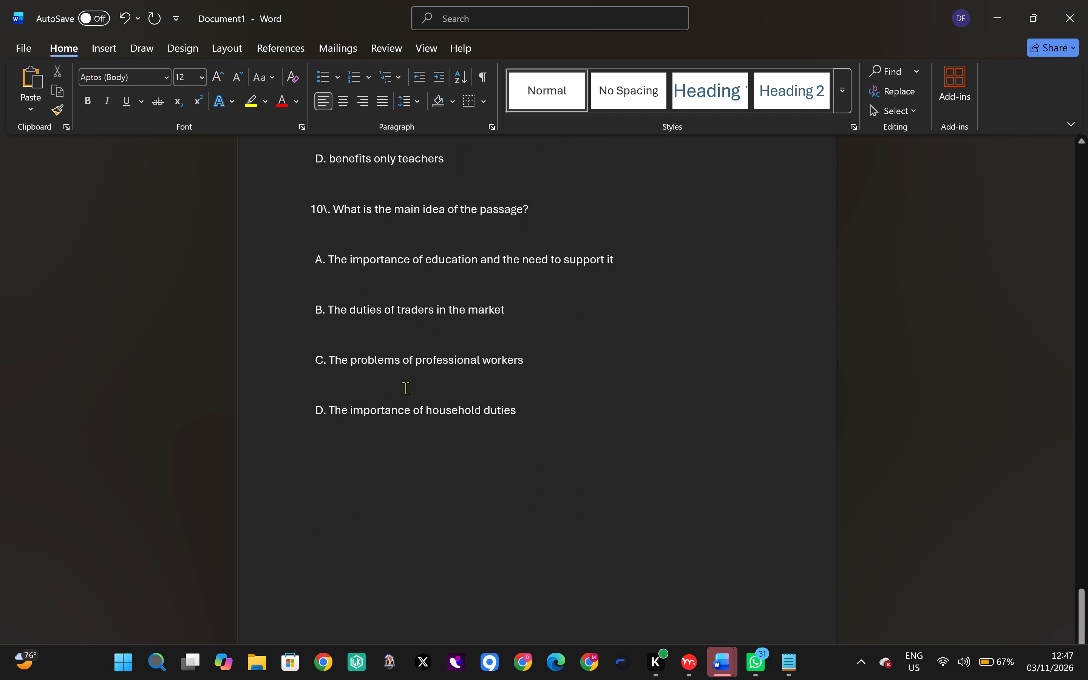
click(452, 511)
key(Return)
key(Return)
Switch to the WhatsApp chat that holds the JSS3 exam questions.
click(763, 660)
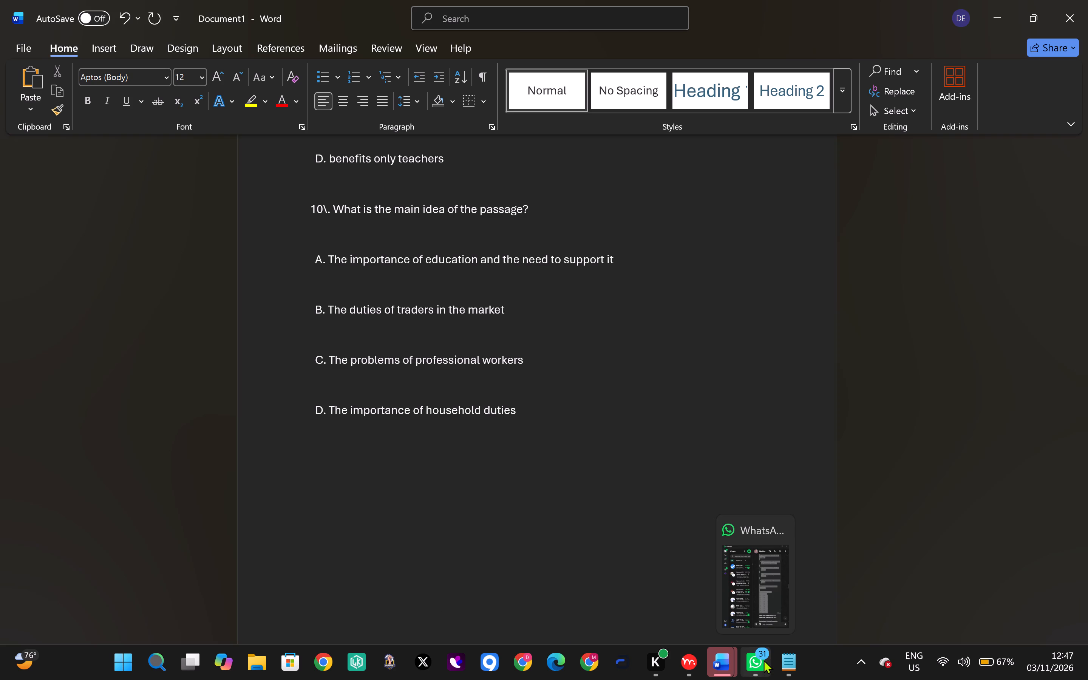
click(753, 662)
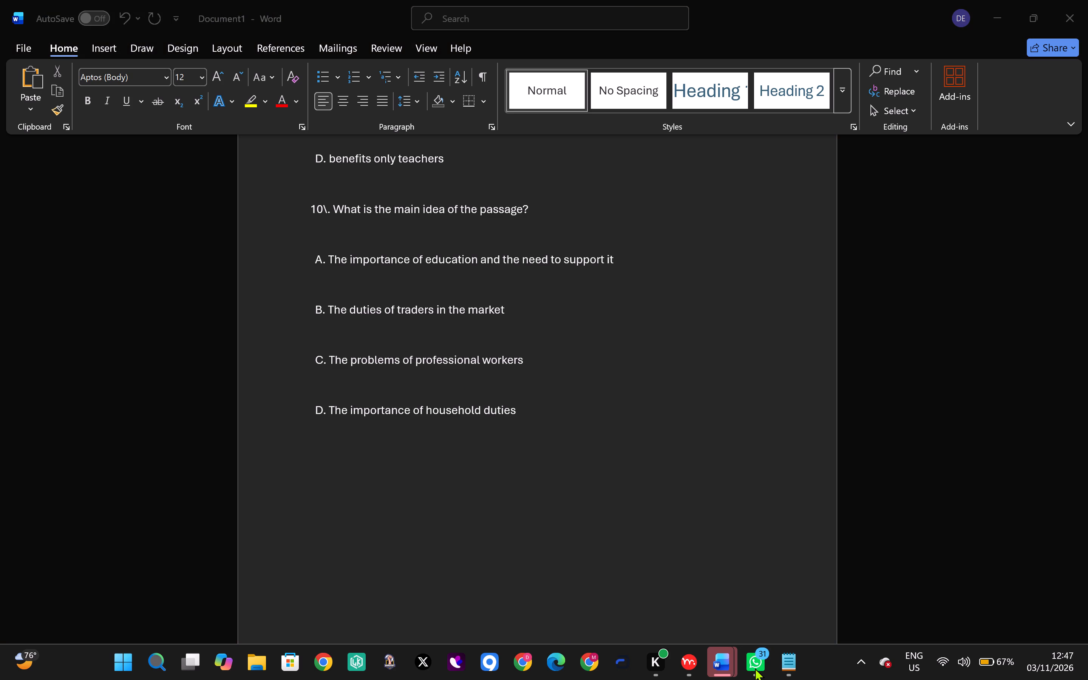
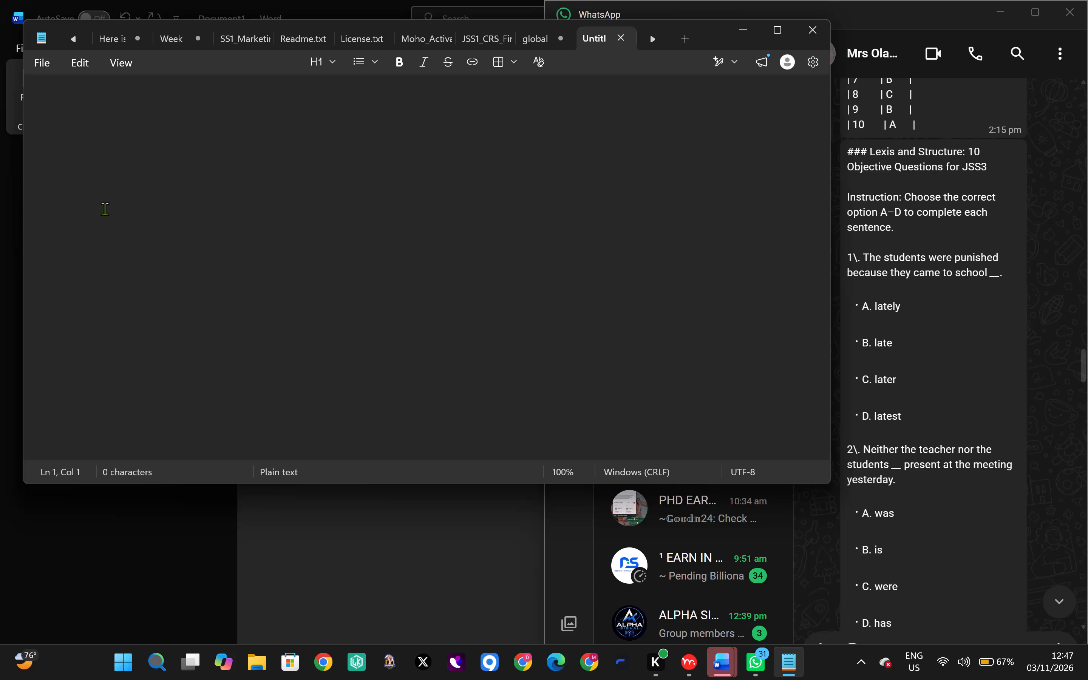
Paste the copied Lexis and Structure questions into the empty Notepad tab.
key(ctrl+v)
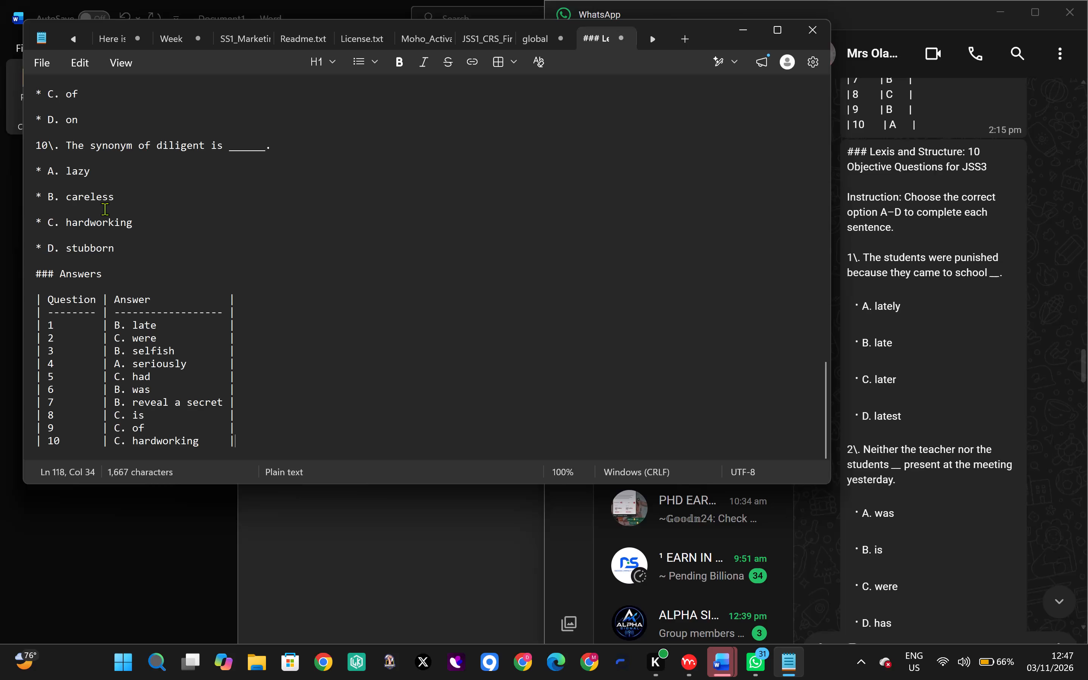
Review the pasted Lexis and Structure text from its heading through question 10 to the answer table.
scroll(112, 212, up, 11)
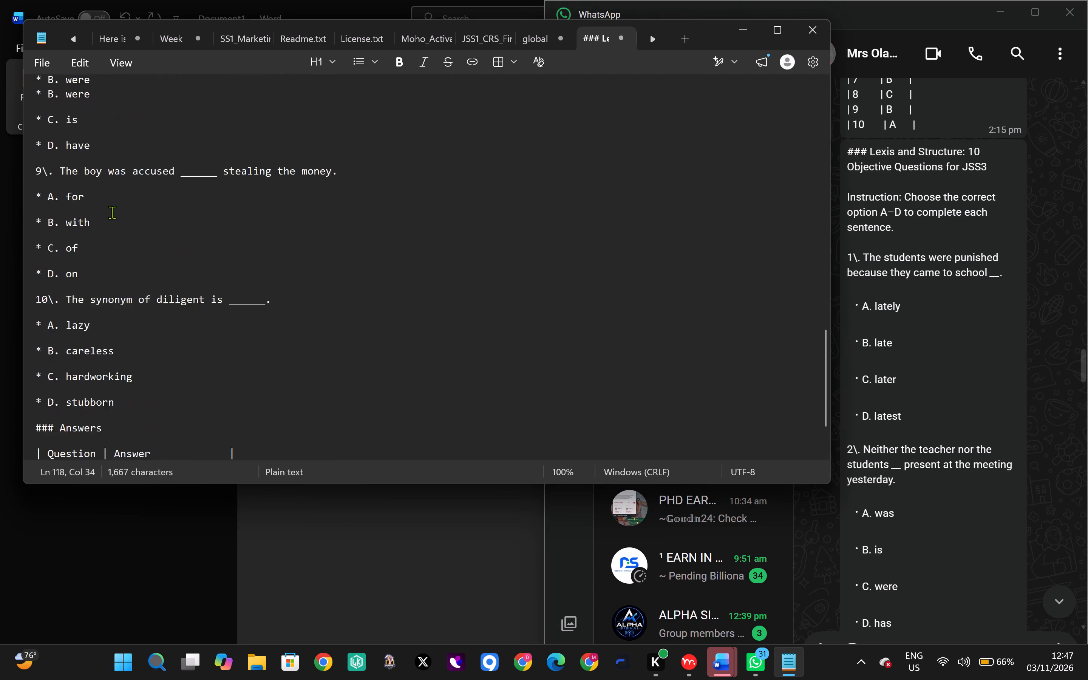
scroll(112, 212, up, 20)
scroll(112, 212, up, 18)
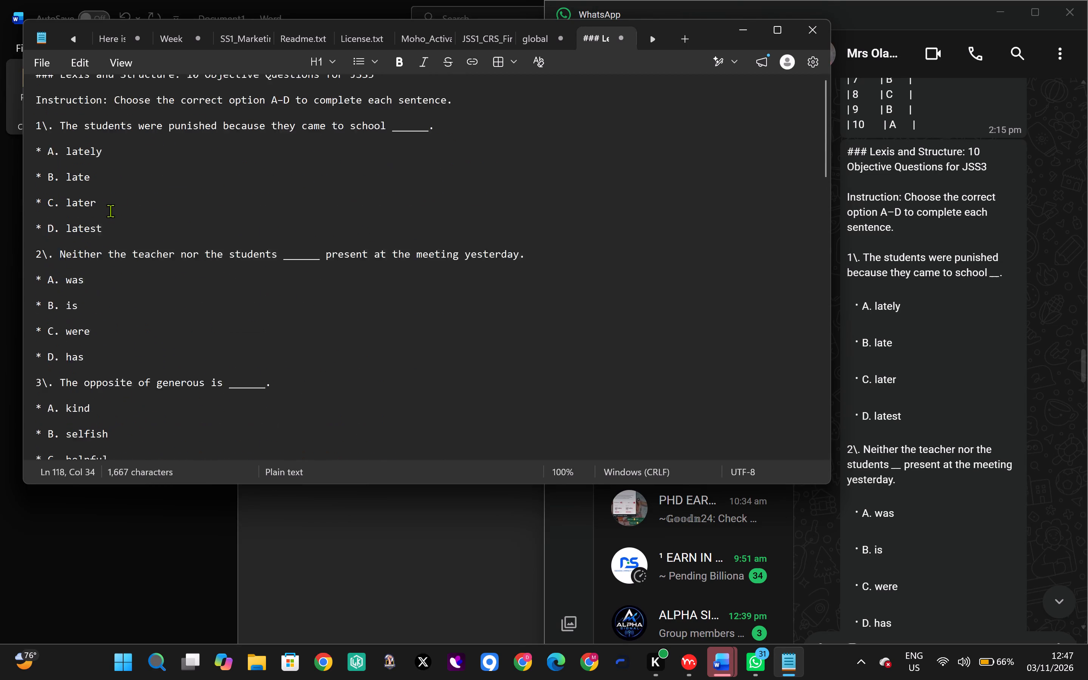
scroll(110, 211, up, 12)
scroll(110, 212, down, 10)
scroll(108, 224, down, 16)
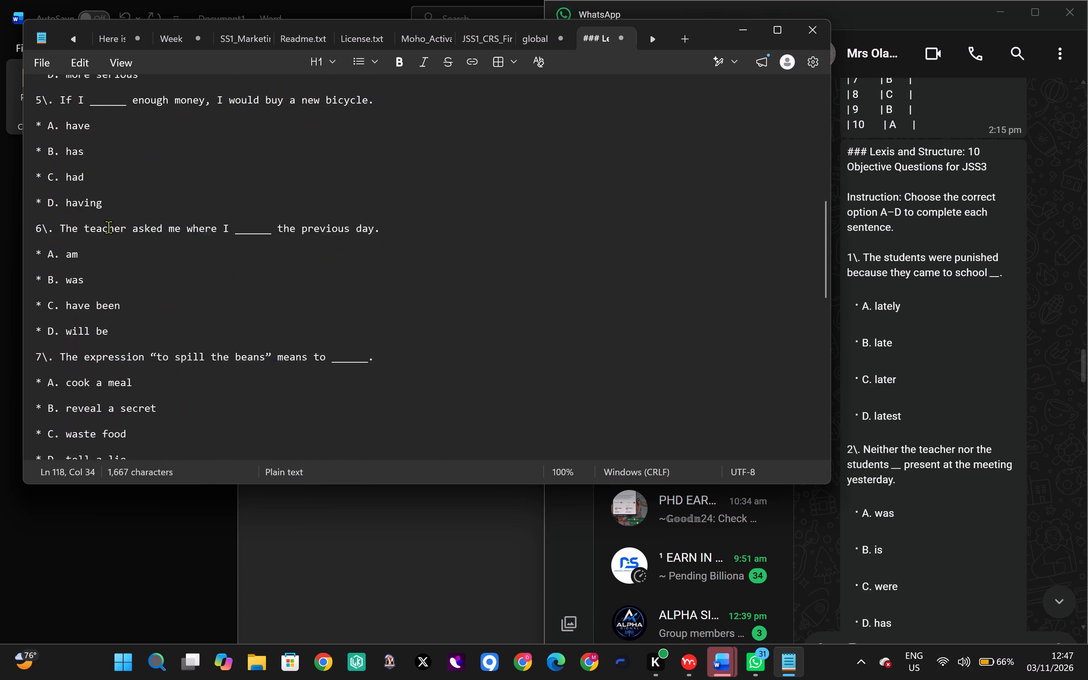
scroll(108, 227, down, 20)
scroll(108, 227, down, 20)
scroll(108, 227, down, 10)
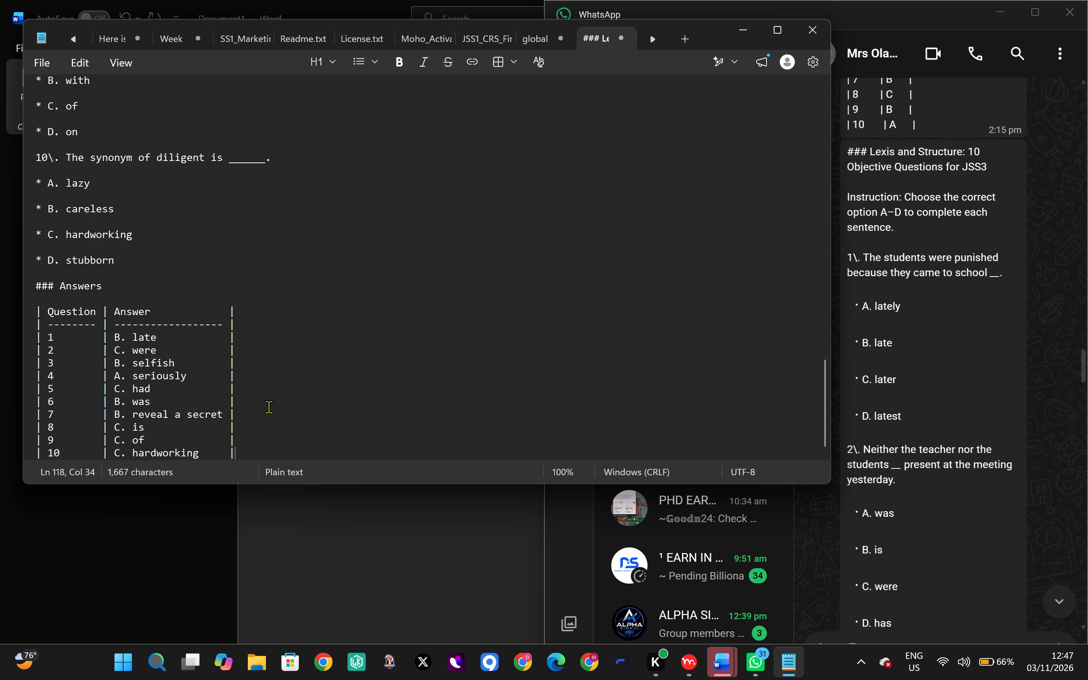
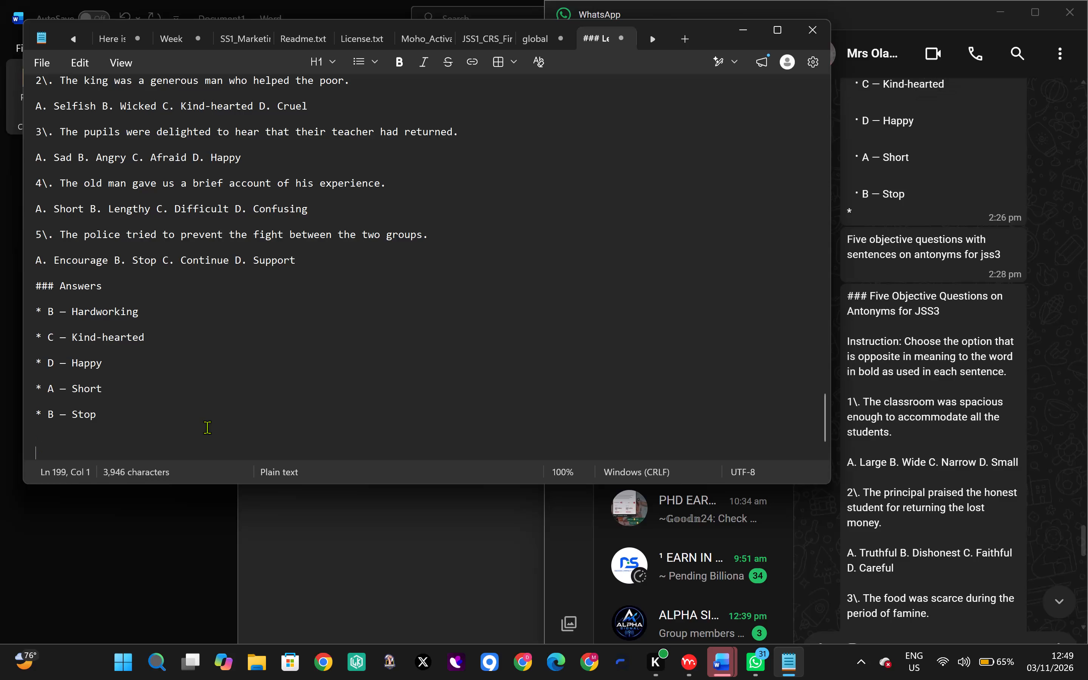
Paste the copied "Five Objective Questions on Antonyms for JSS3" section on a new line below the previous section's answers in Notepad.
key(Return)
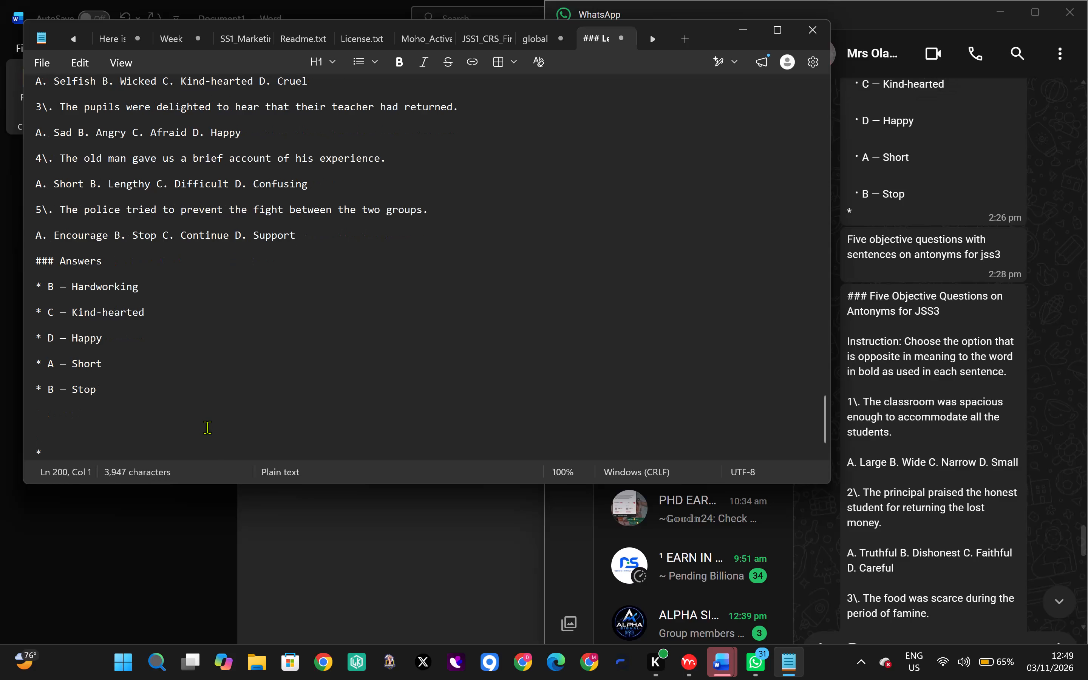
key(ctrl+v)
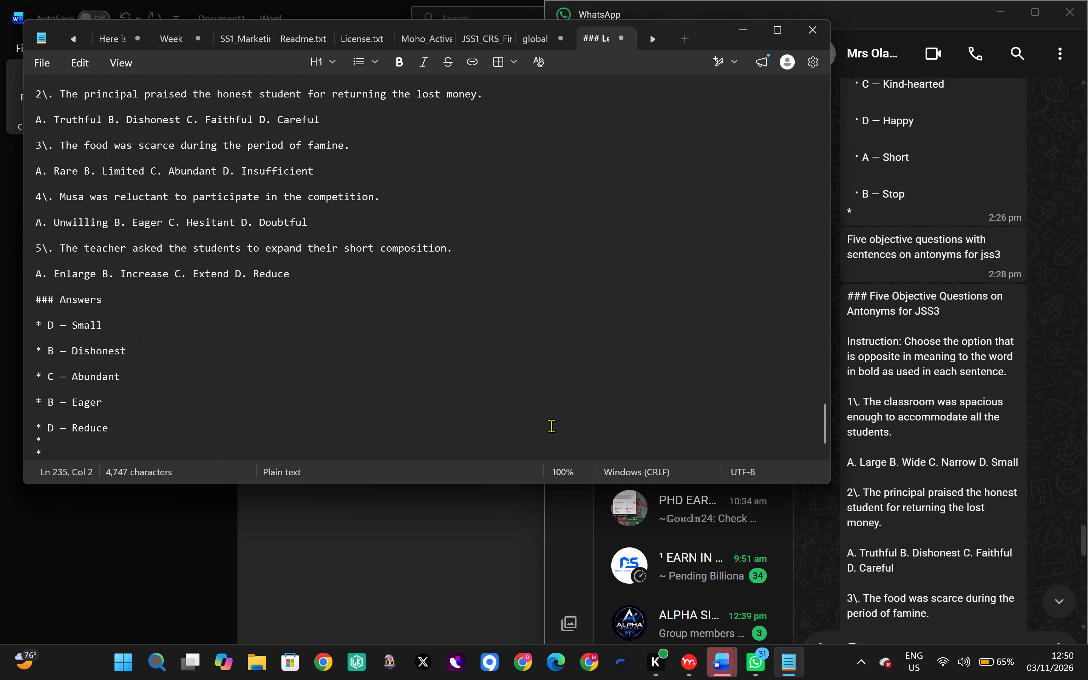
scroll(932, 397, down, 2)
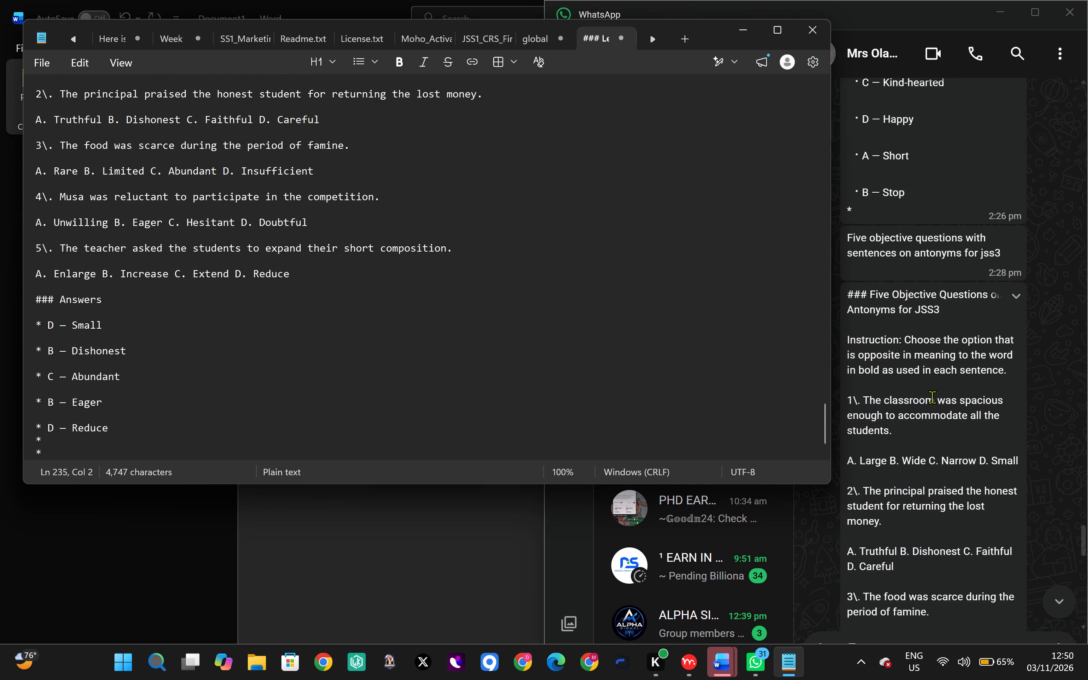
scroll(932, 397, down, 5)
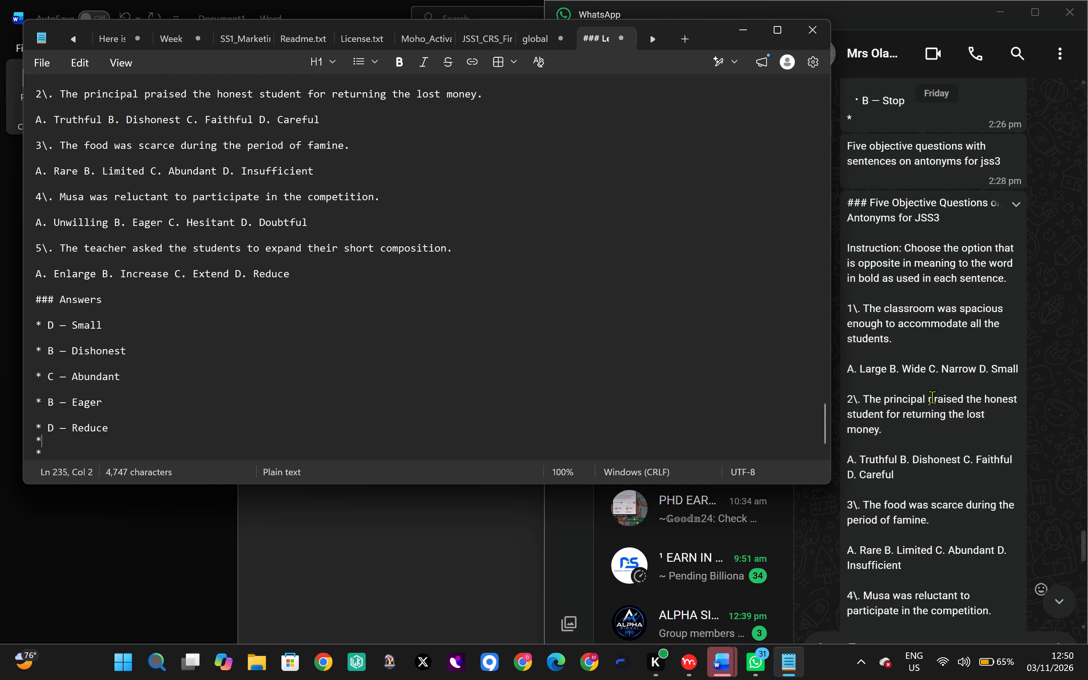
scroll(932, 397, down, 4)
scroll(932, 397, up, 5)
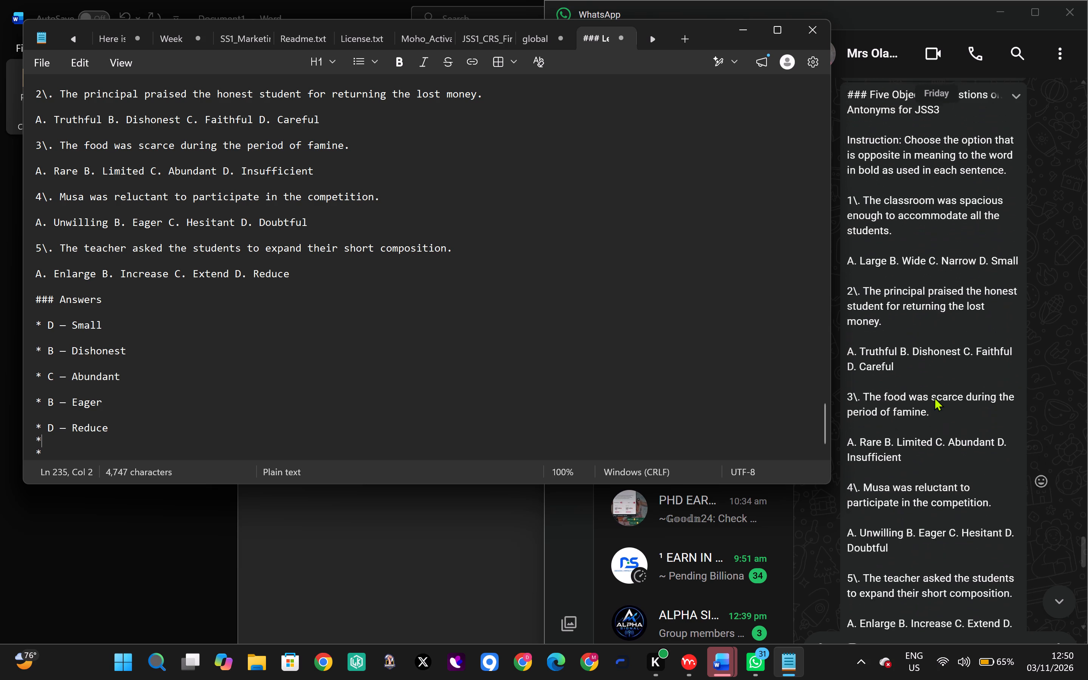
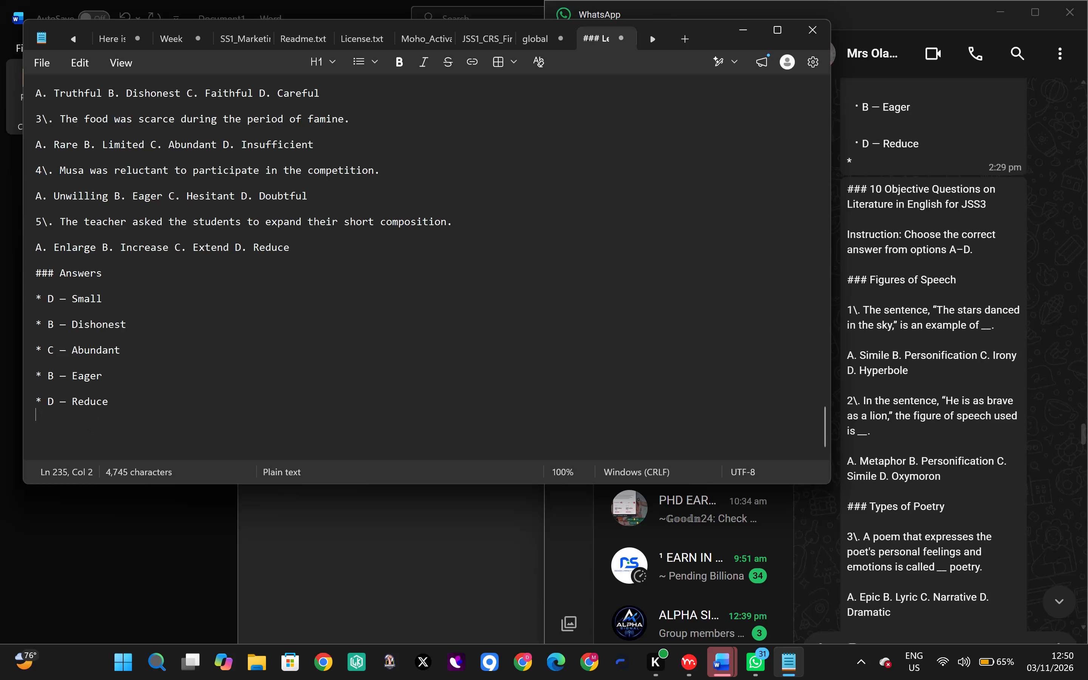
Paste the copied "10 Objective Questions on Literature in English for JSS3" section, with its answer key, below the vocabulary answers in Notepad.
key(Return)
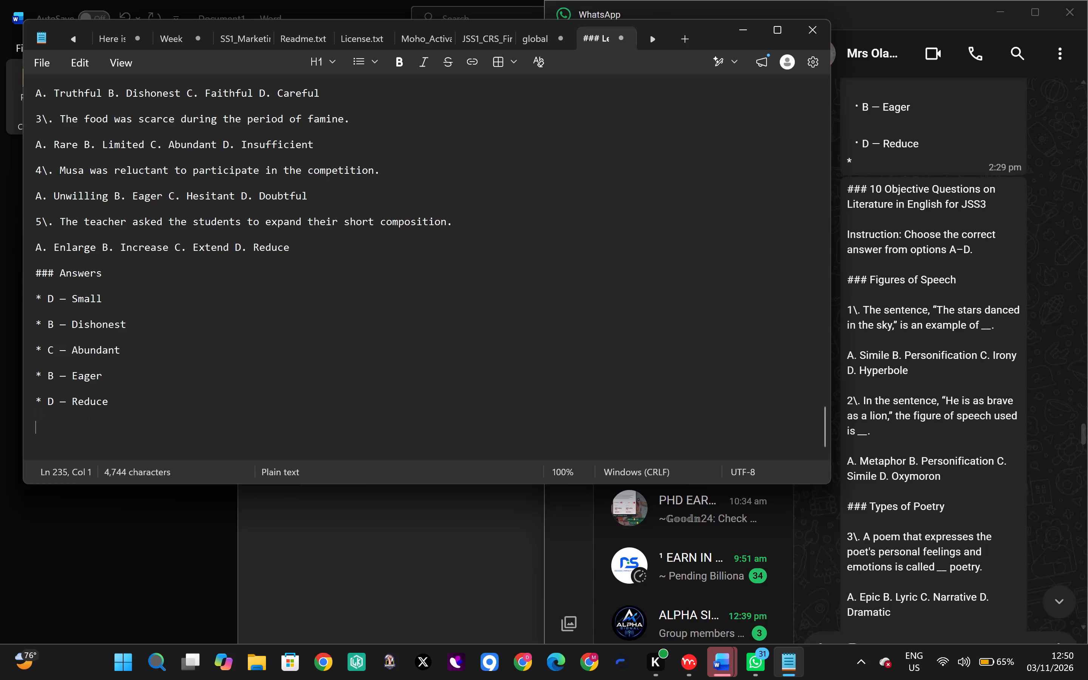
key(Return)
key(ctrl+v)
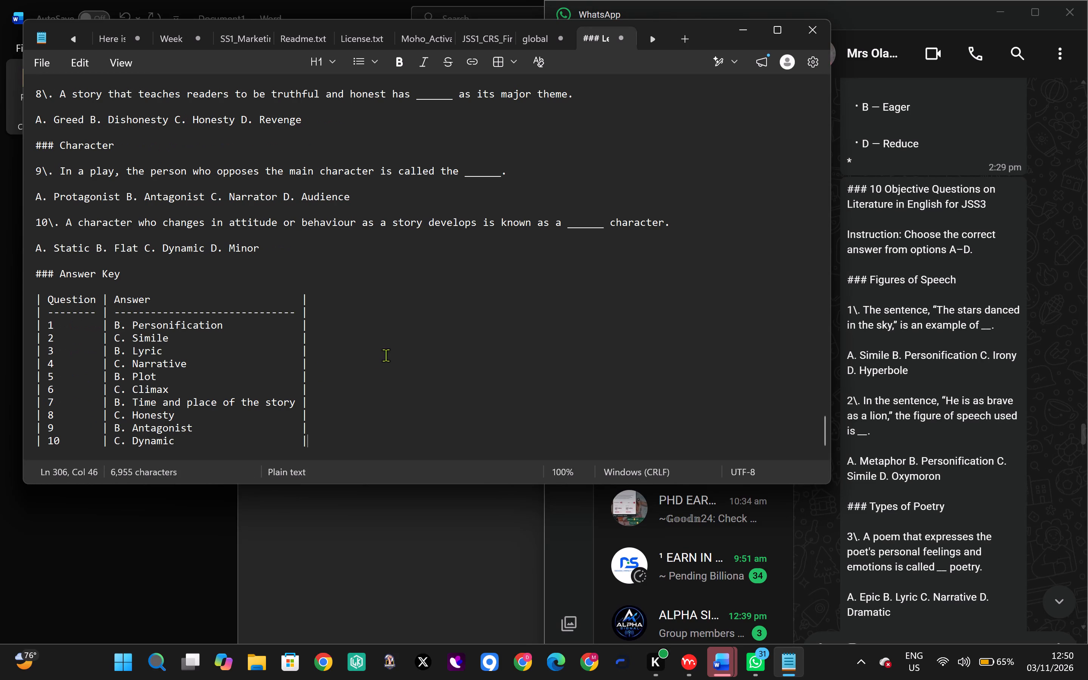
scroll(372, 359, down, 12)
scroll(937, 325, down, 8)
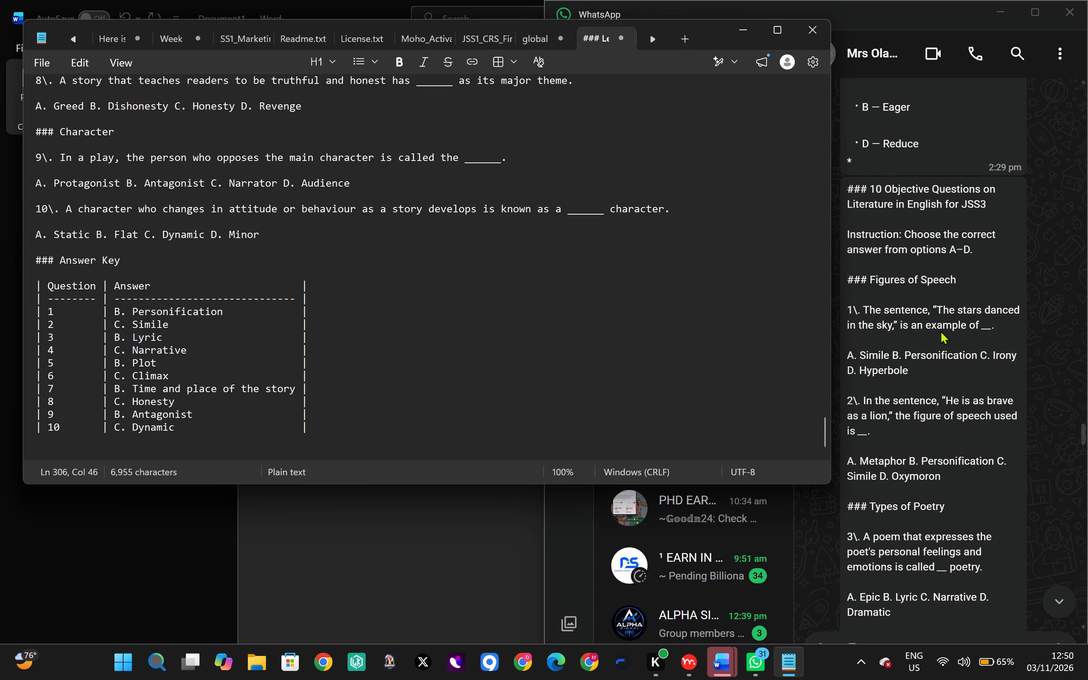
Look through the WhatsApp chat past the Literature questions to find the next JSS3 question section.
scroll(940, 331, down, 4)
scroll(940, 332, up, 1)
scroll(940, 332, down, 1)
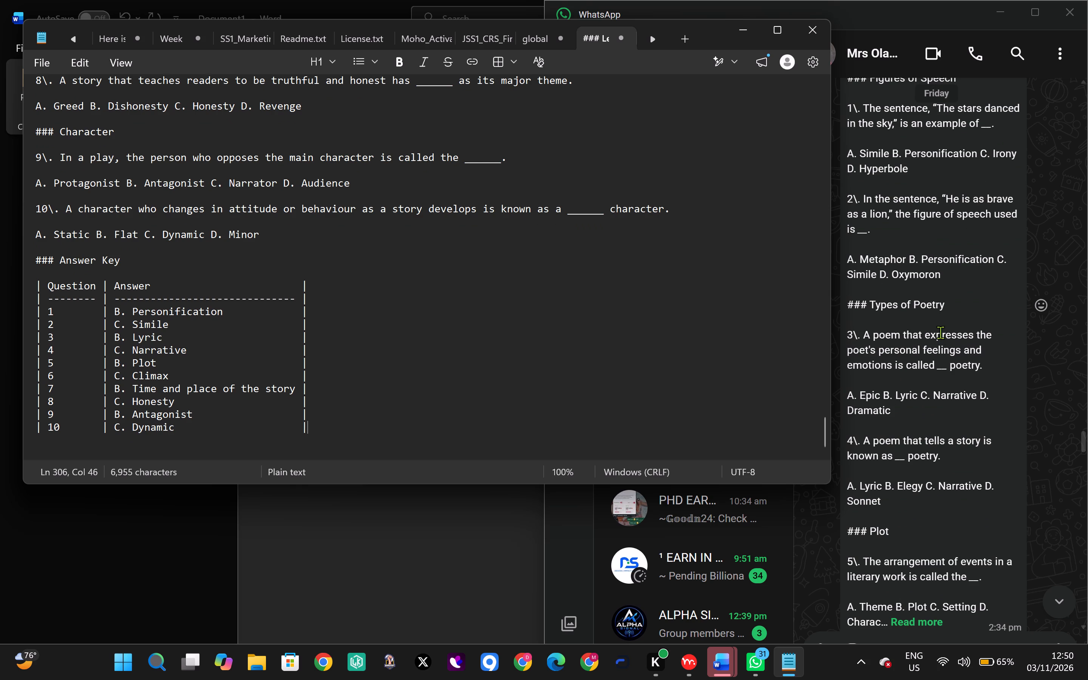
scroll(955, 426, down, 4)
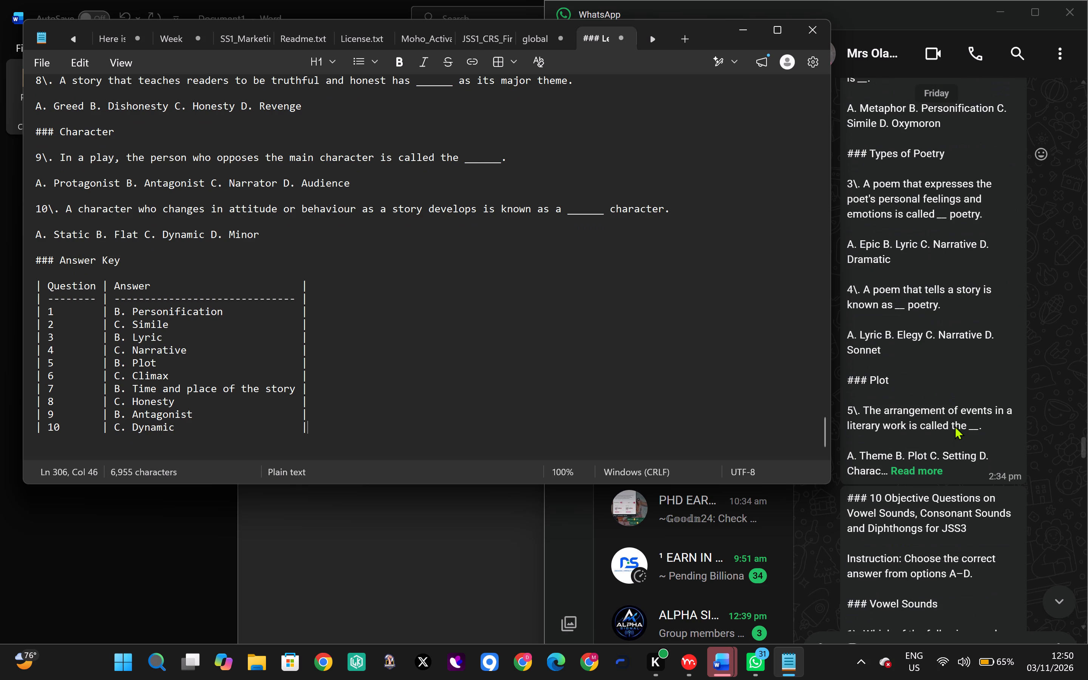
scroll(955, 426, down, 6)
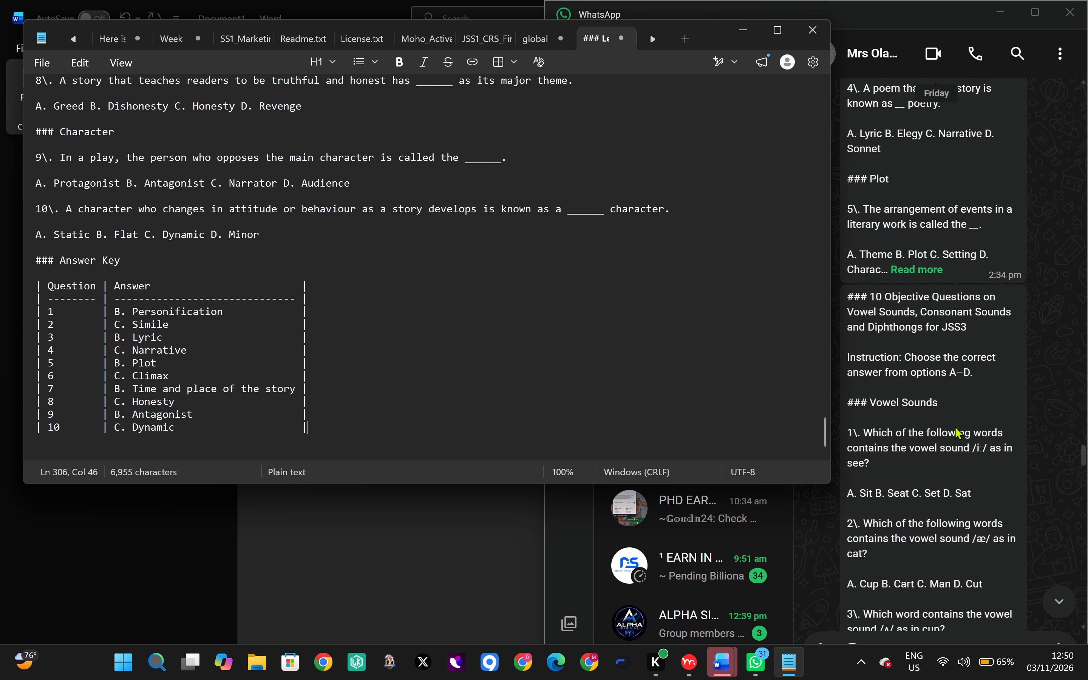
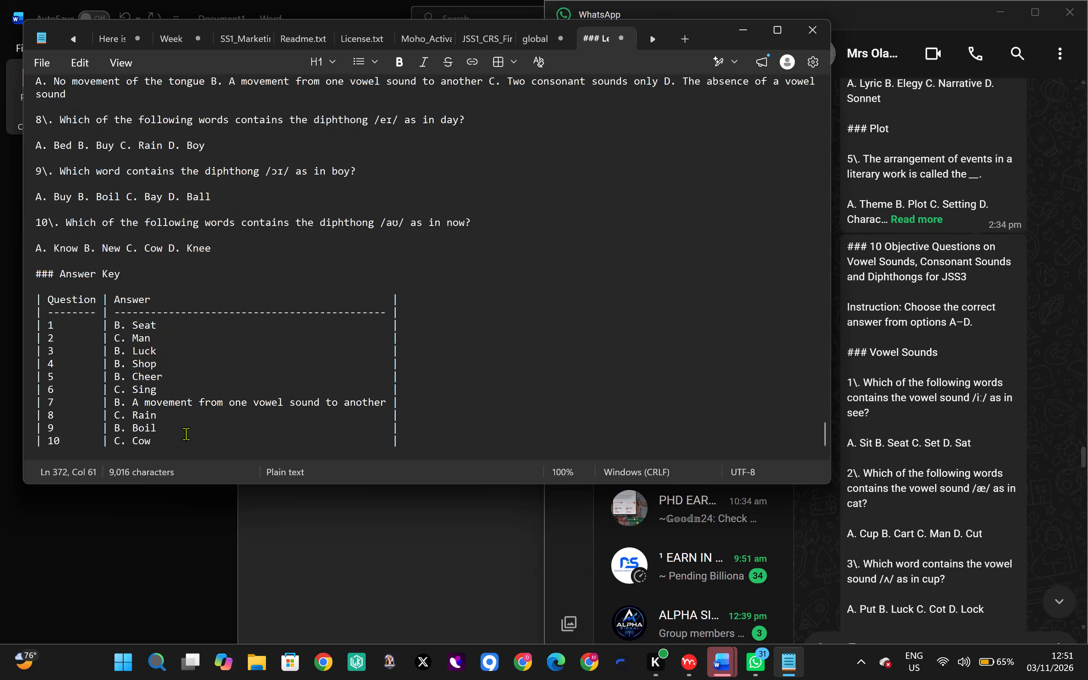
Check the end of the pasted Notepad text and look through the chat past the vowel, consonant and diphthong questions for further exam sections.
scroll(188, 434, down, 1)
scroll(909, 450, down, 3)
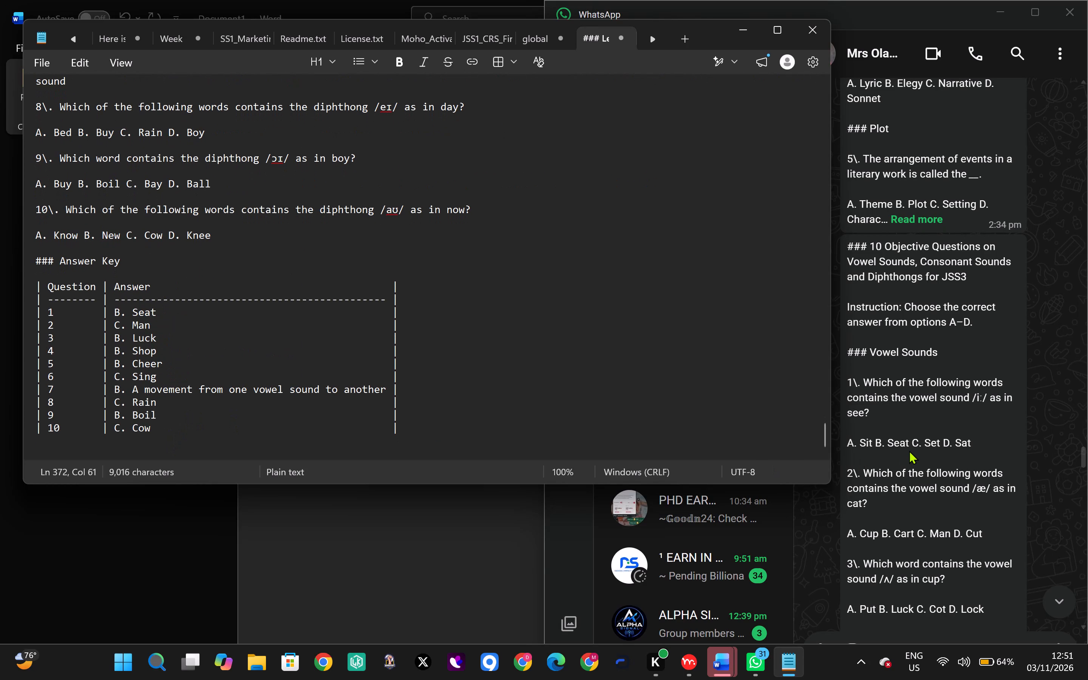
scroll(921, 450, down, 2)
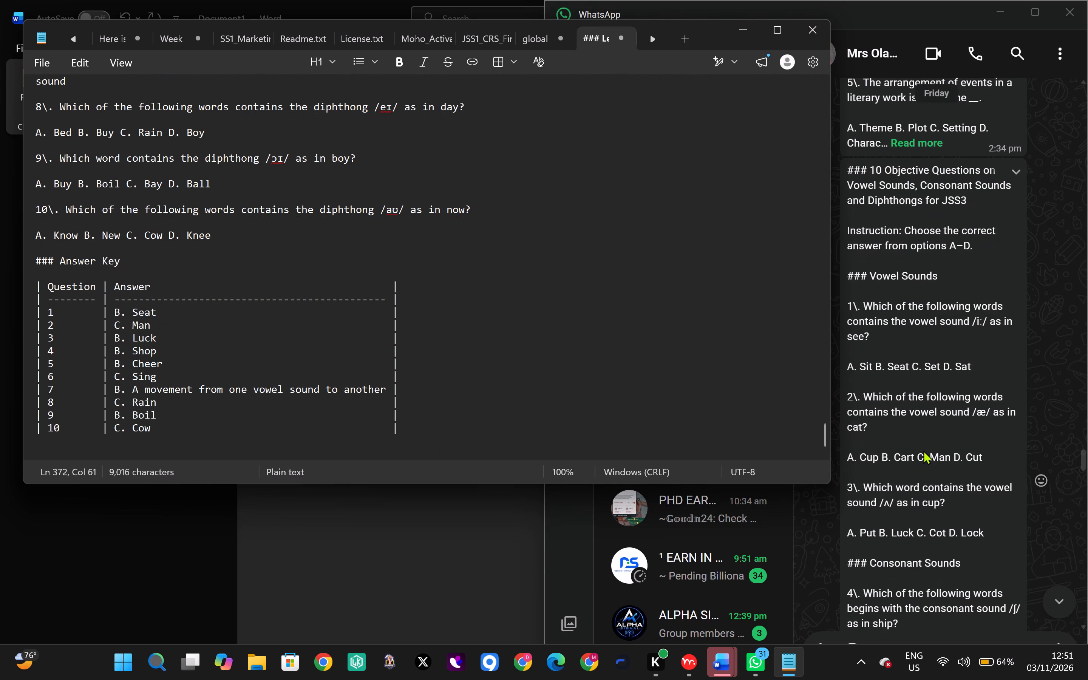
scroll(923, 450, down, 10)
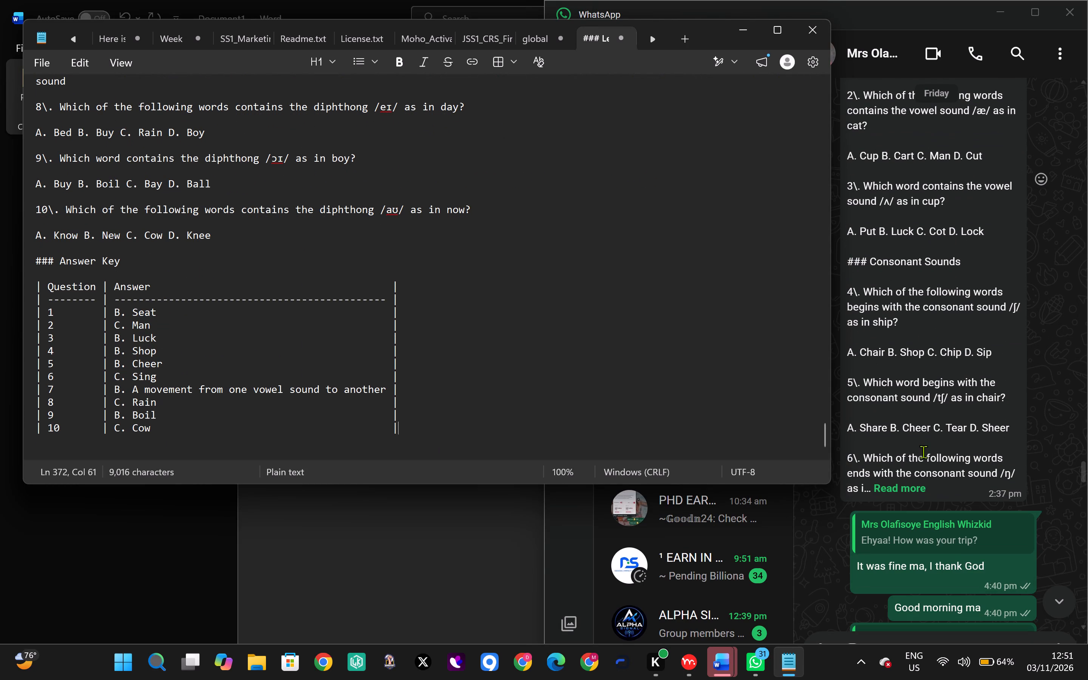
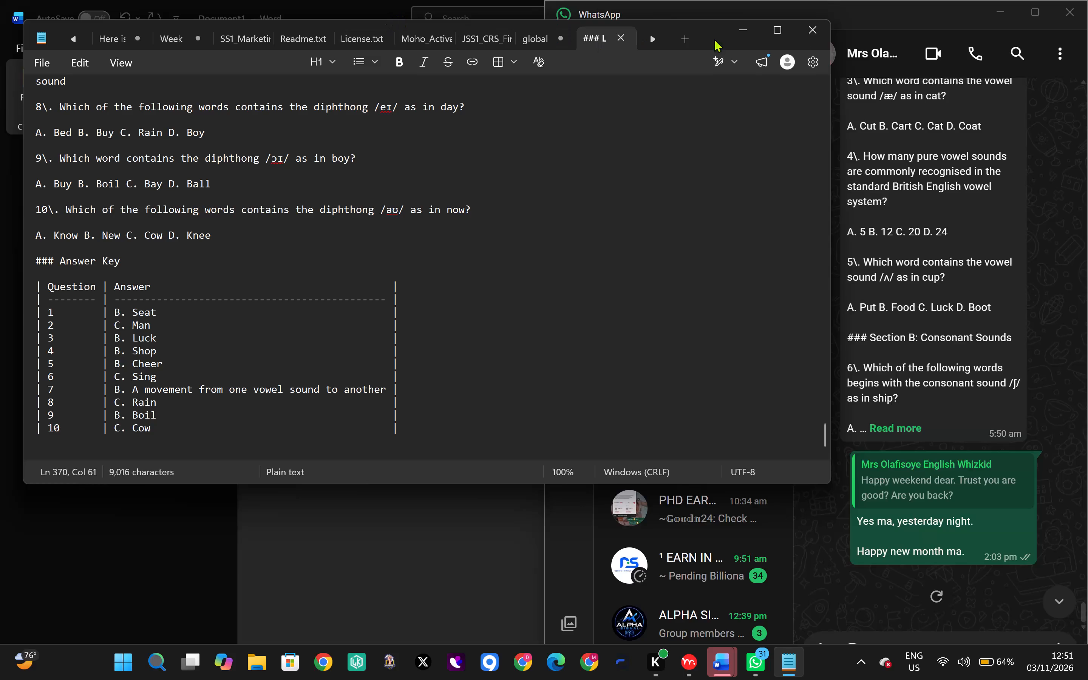
Arrange the Notepad window and the Document1 Word window side by side, with Notepad on the right half.
drag(708, 43, 1087, 191)
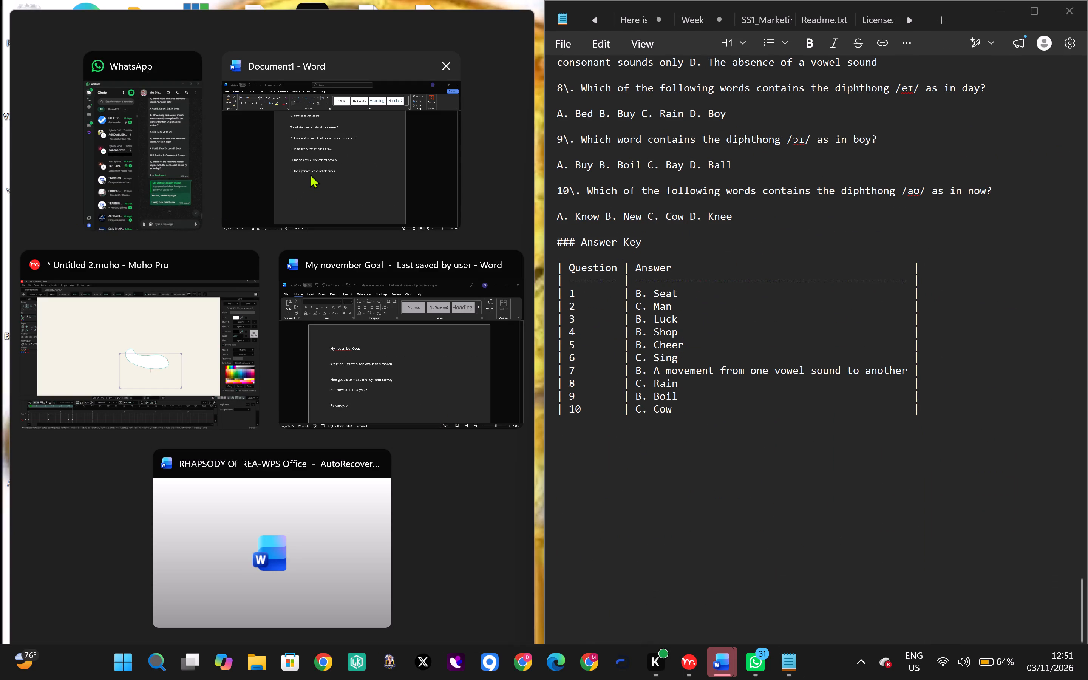
click(310, 174)
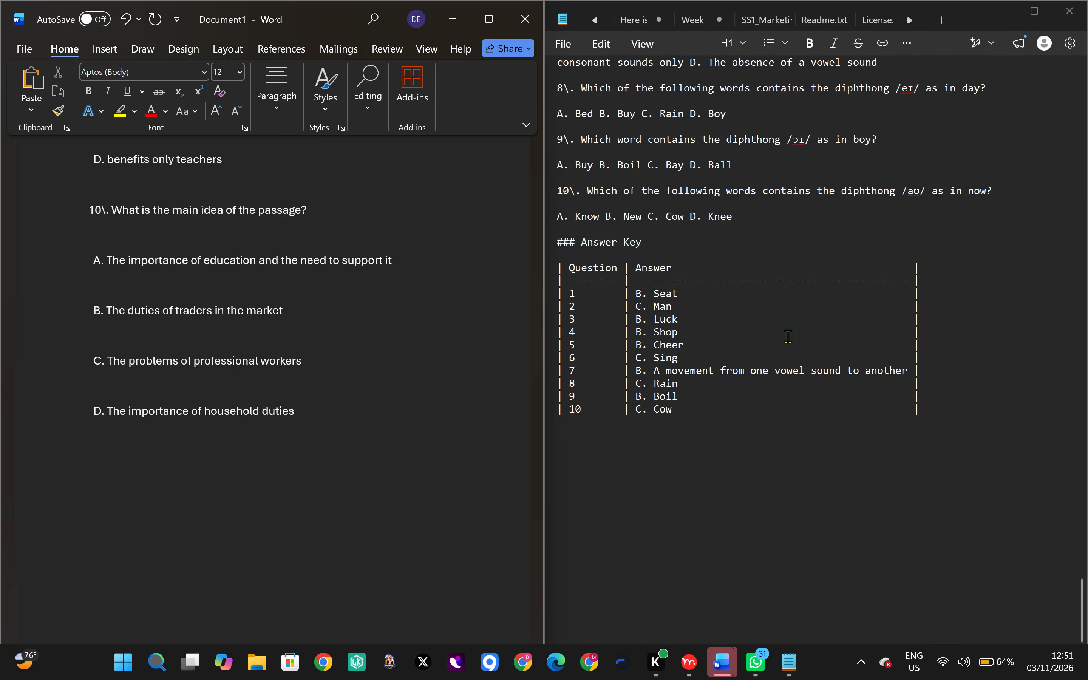
Copy the entire text of the open Notepad note for the Word document, below option D of question 10.
click(788, 336)
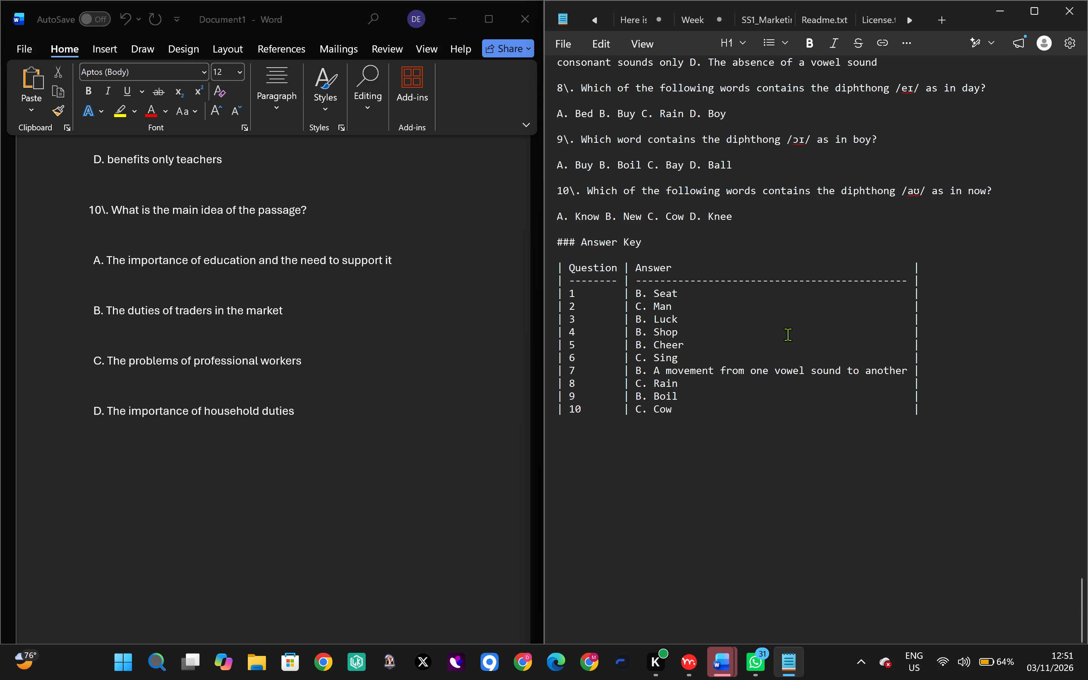
key(ctrl+a)
key(ctrl+c)
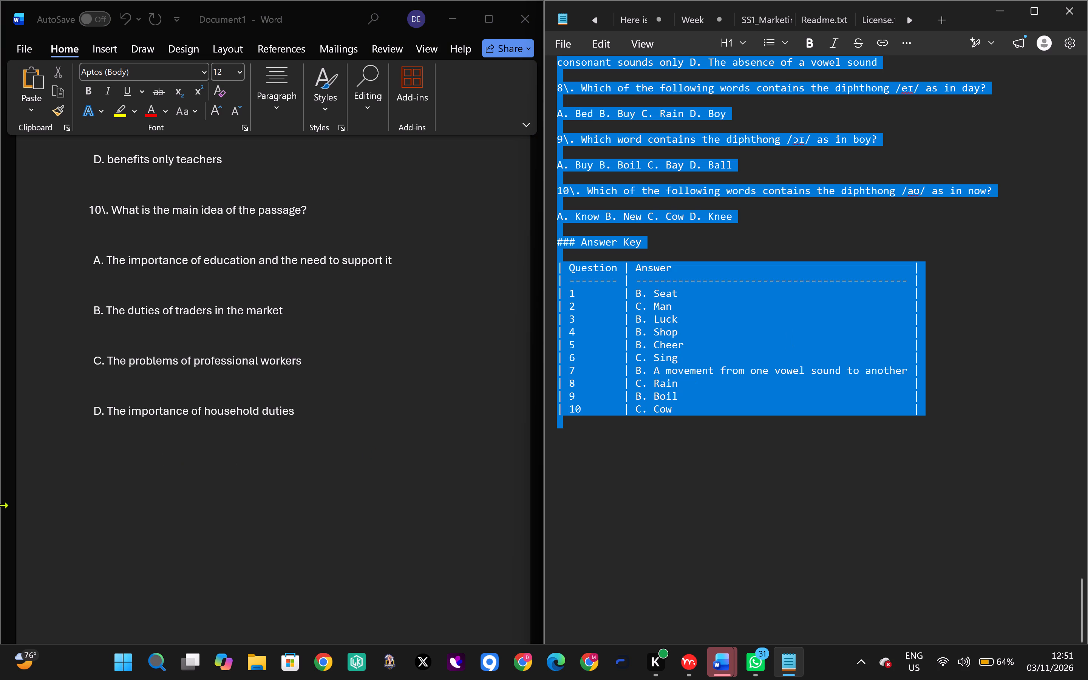
click(111, 484)
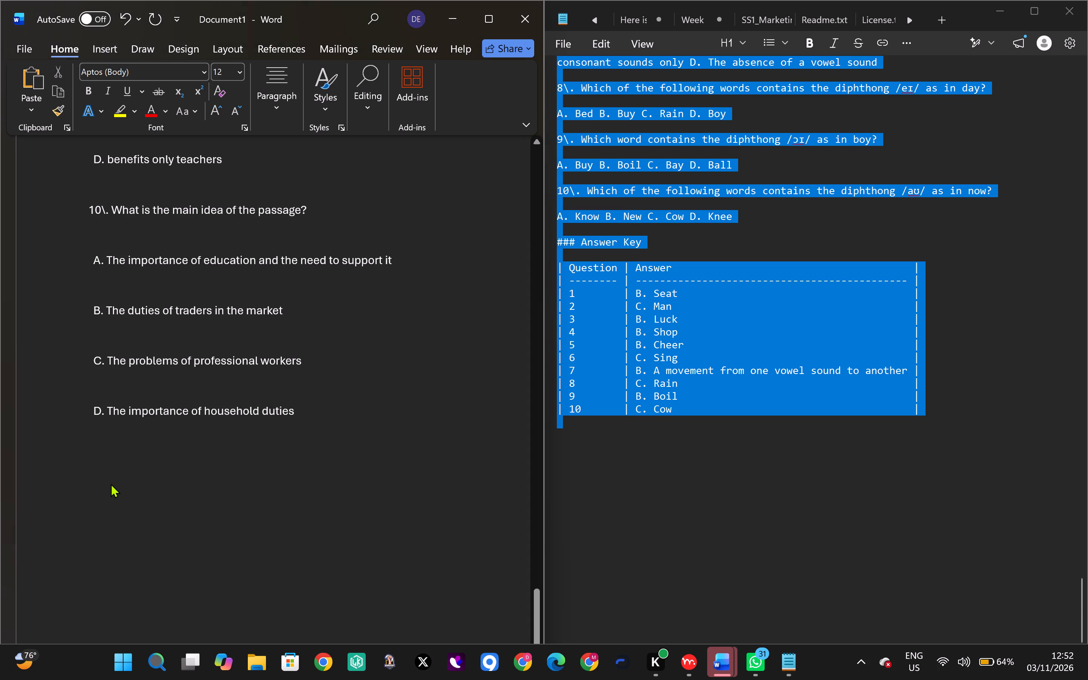
Paste the copied question notes, including the Lexis and Structure questions and answer key table, at the end of the document.
key(ctrl+v)
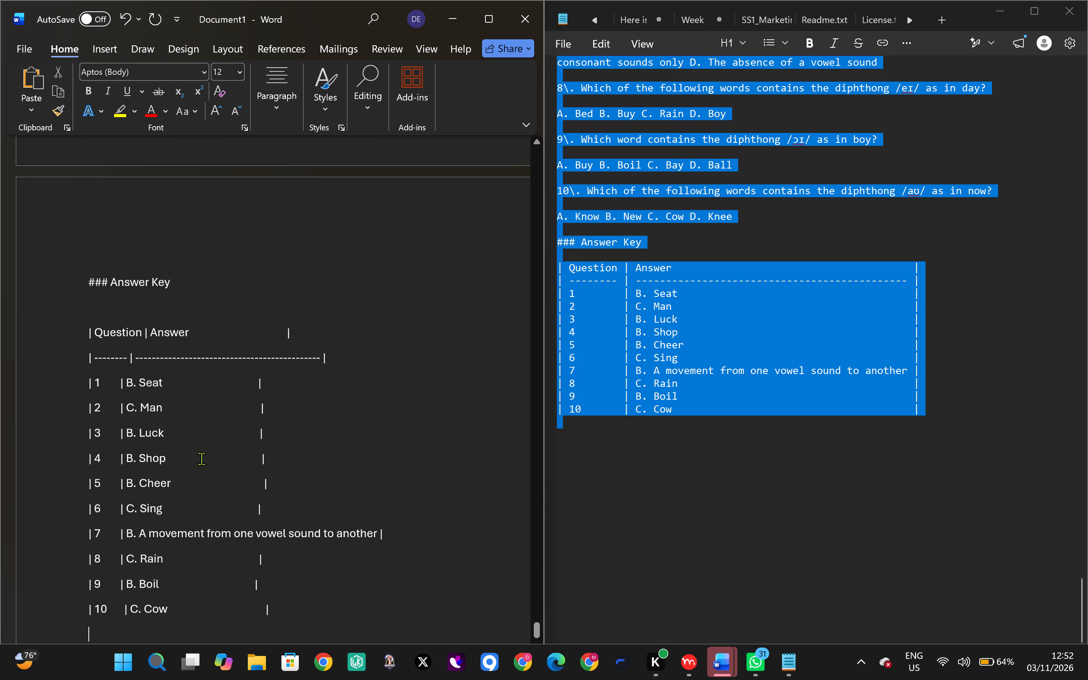
Maximize the document window and replace every hash sign (#) in the whole document with a space.
key(ctrl+a)
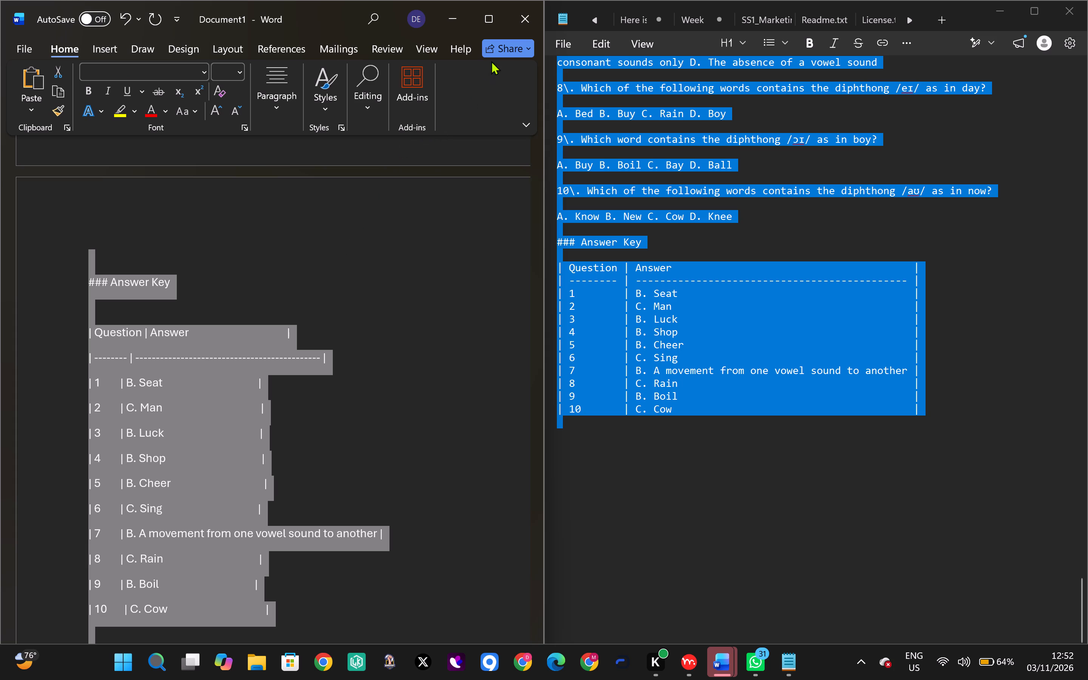
click(499, 16)
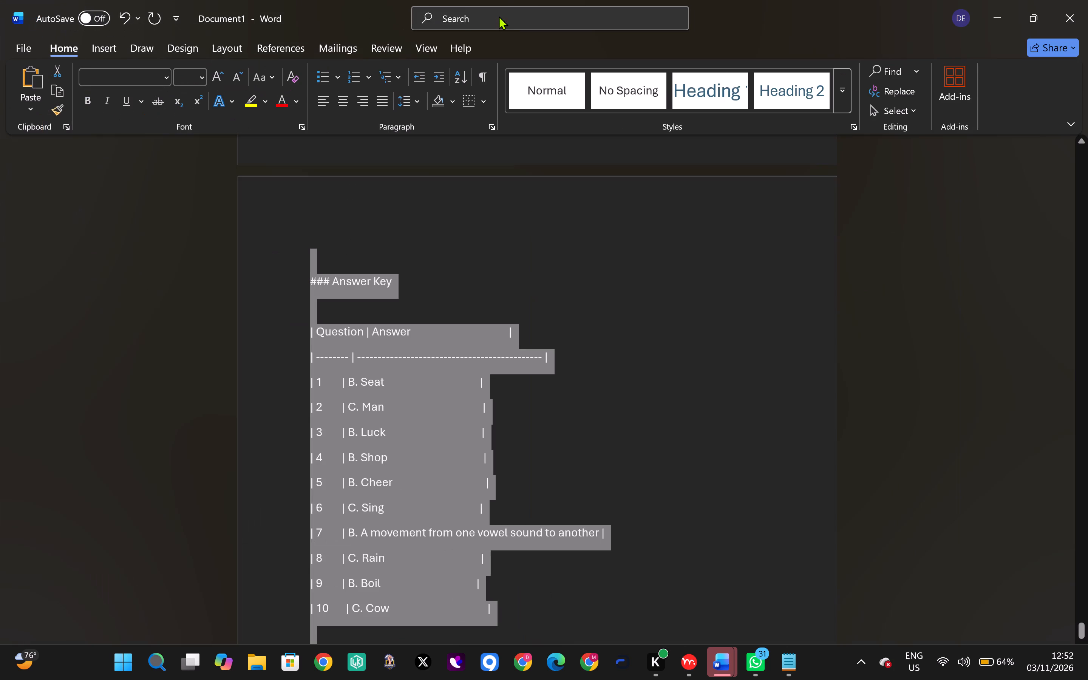
click(909, 99)
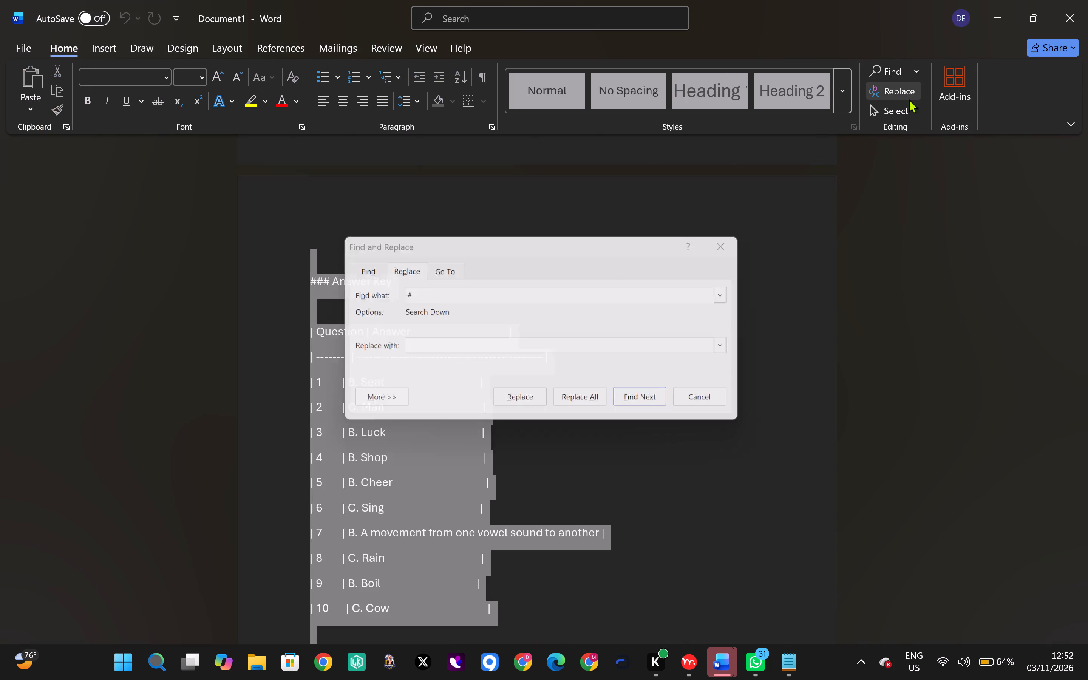
click(424, 342)
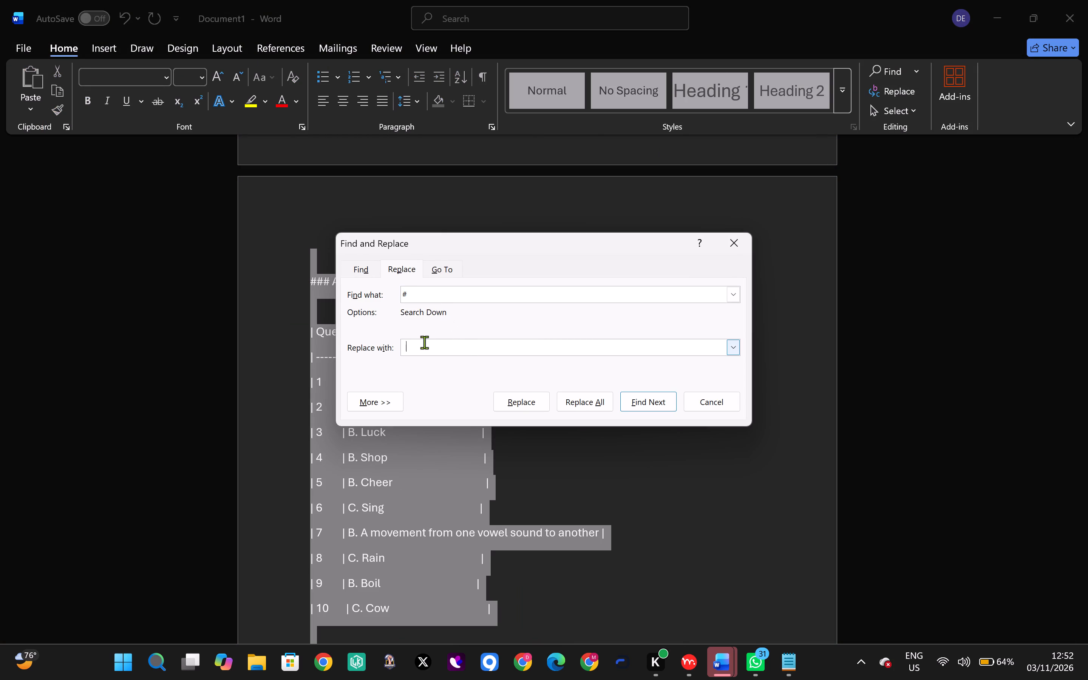
key(BackSpace)
key(BackSpace)
click(516, 399)
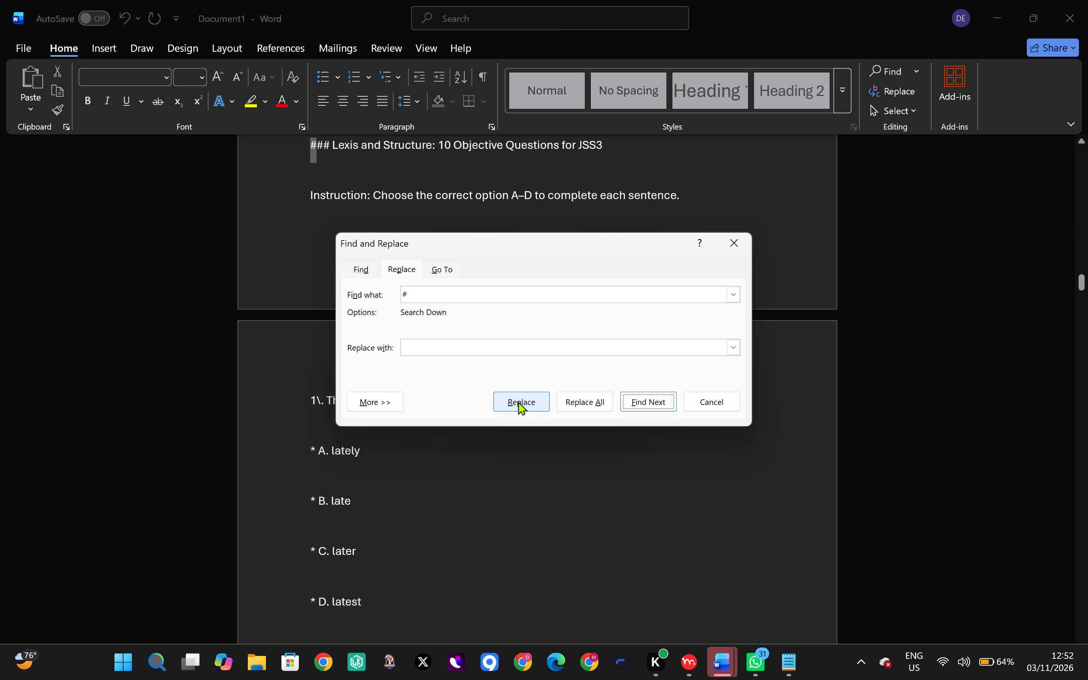
click(414, 293)
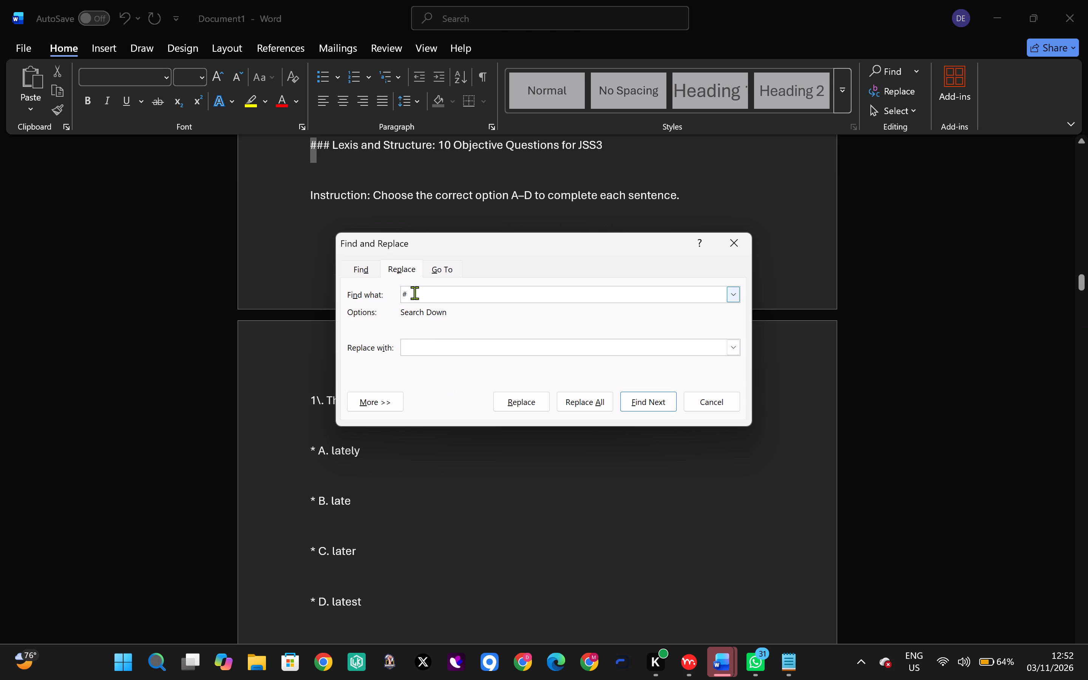
click(408, 347)
key(space)
click(583, 400)
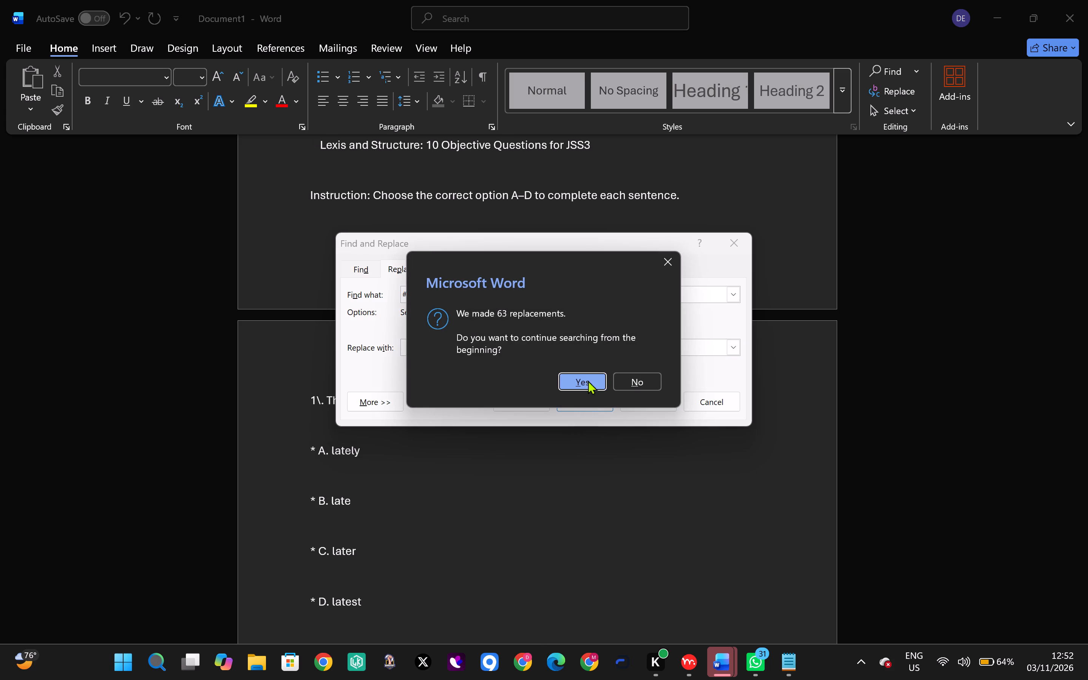
click(577, 379)
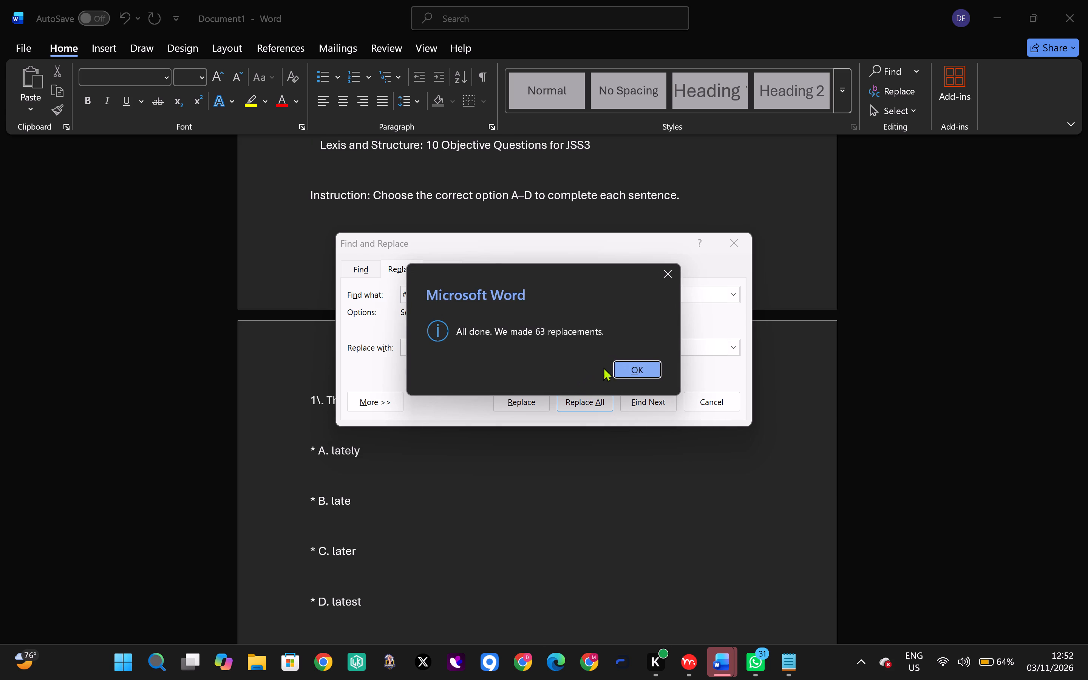
click(632, 364)
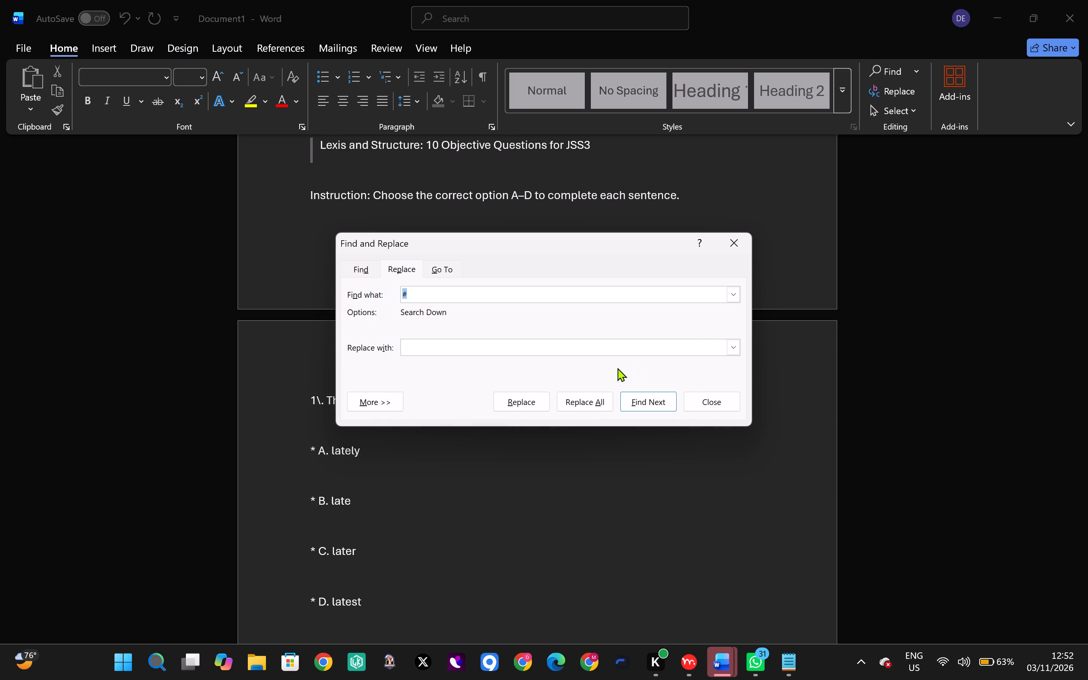
Replace every asterisk (*) in the whole document with a space, and close Find and Replace.
click(412, 293)
key(BackSpace)
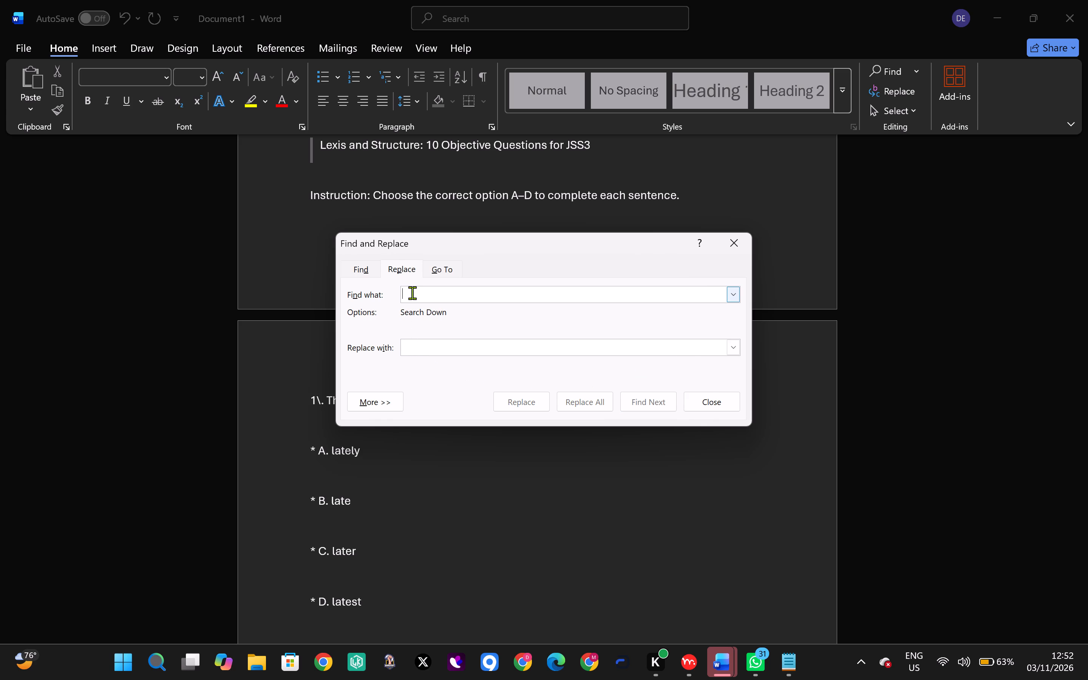
key(BackSpace)
key(shift+asterisk)
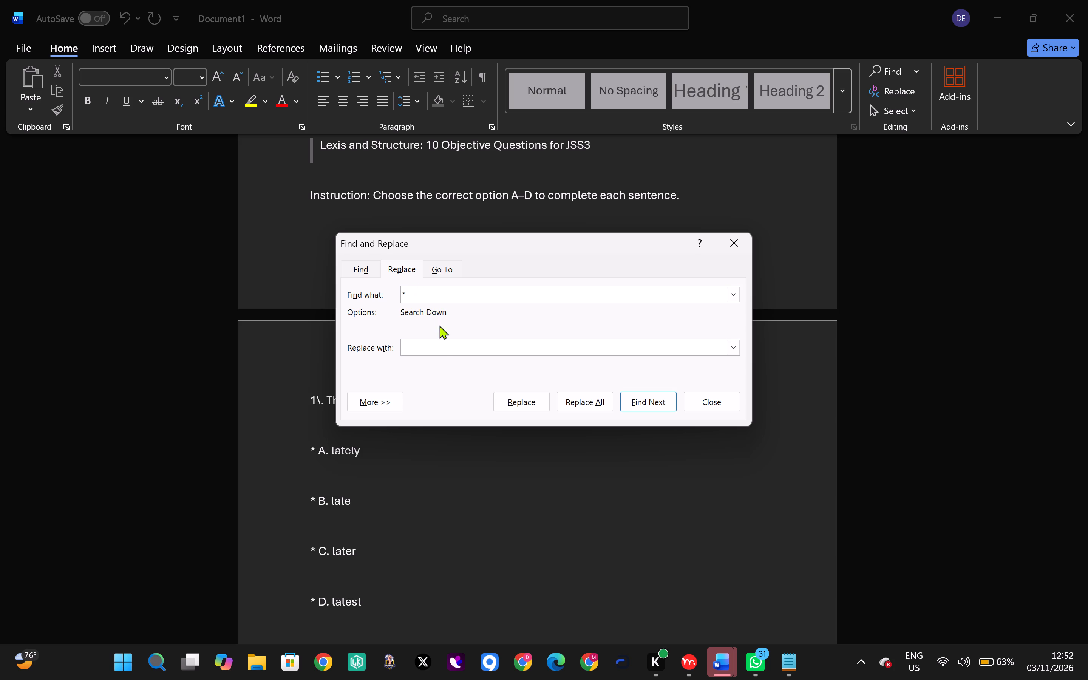
click(428, 348)
key(space)
click(592, 402)
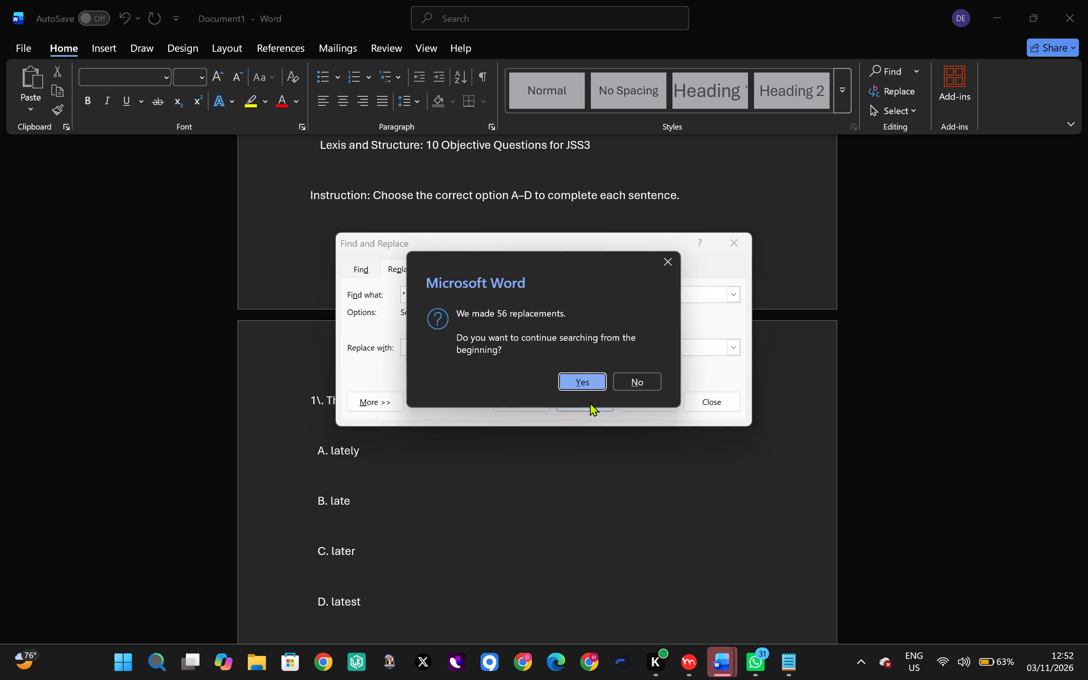
click(579, 381)
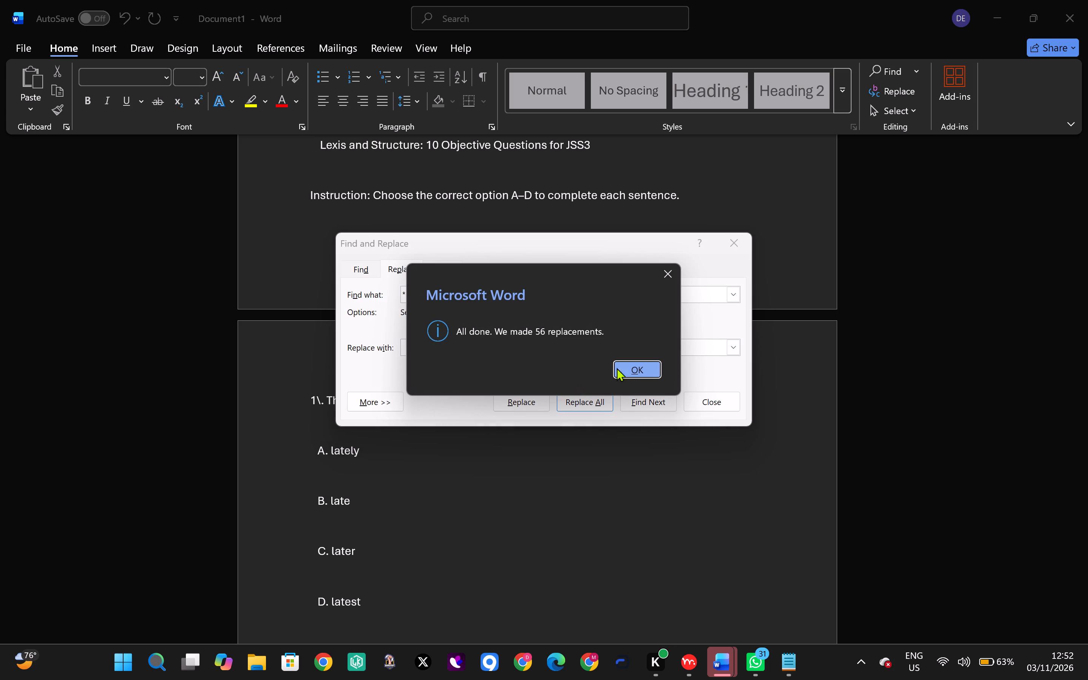
click(630, 372)
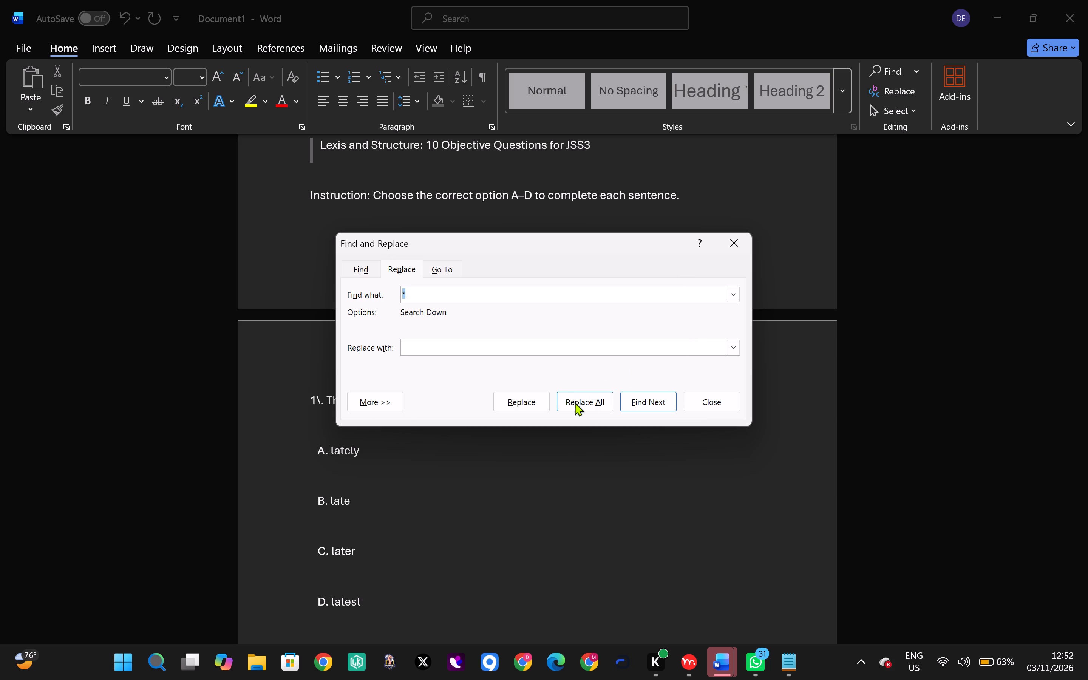
click(703, 402)
Review the document from the Lexis and Structure heading, then from the title through question 5, for leftover symbols and stray leading spaces.
scroll(545, 402, up, 5)
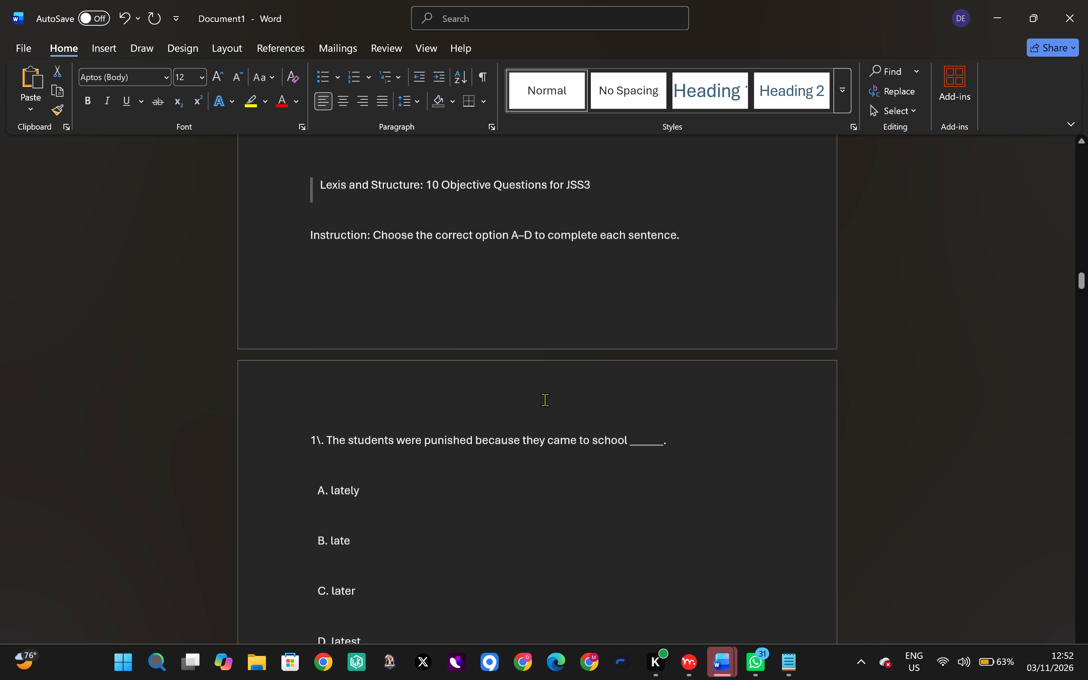
scroll(545, 400, up, 12)
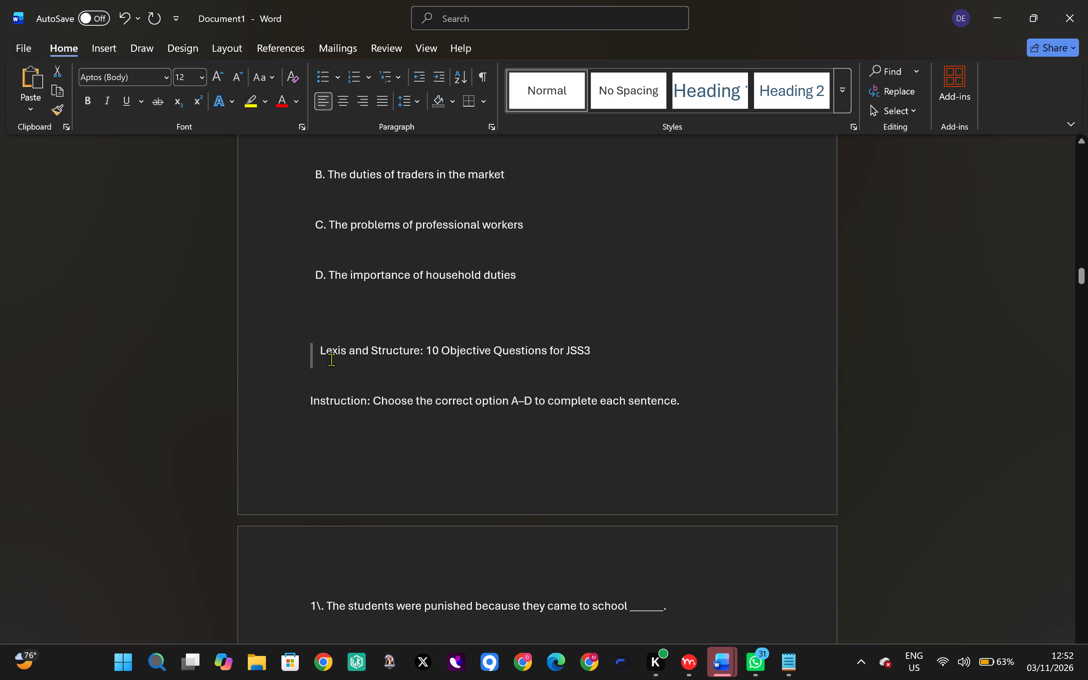
drag(1084, 284, 1087, 138)
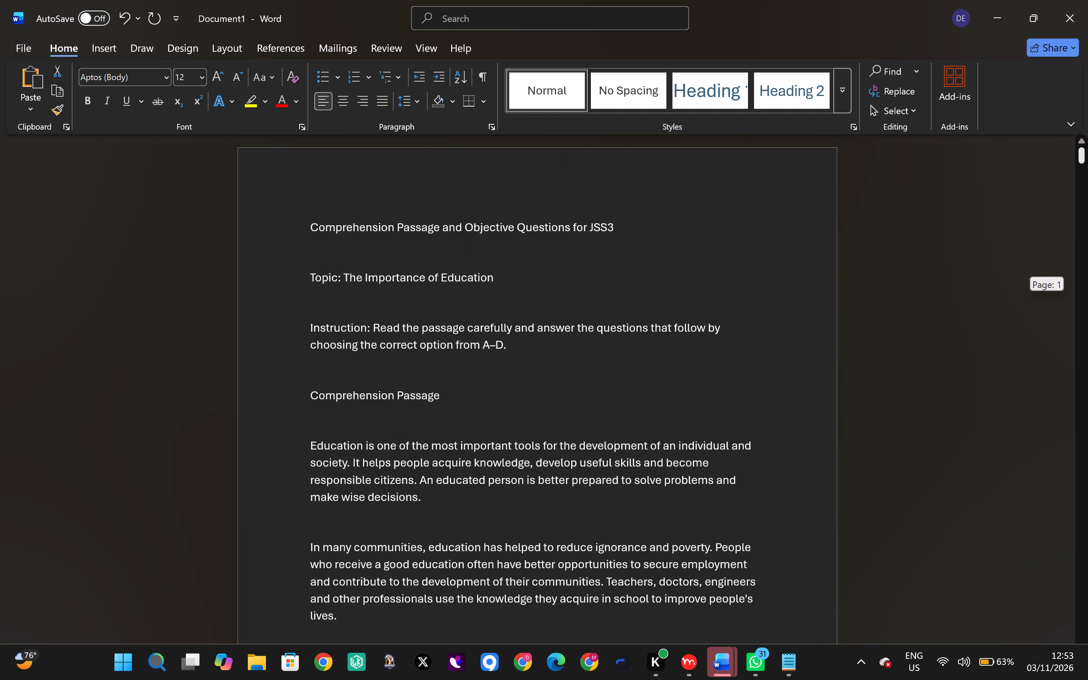
drag(1087, 138, 1087, 131)
scroll(437, 375, up, 6)
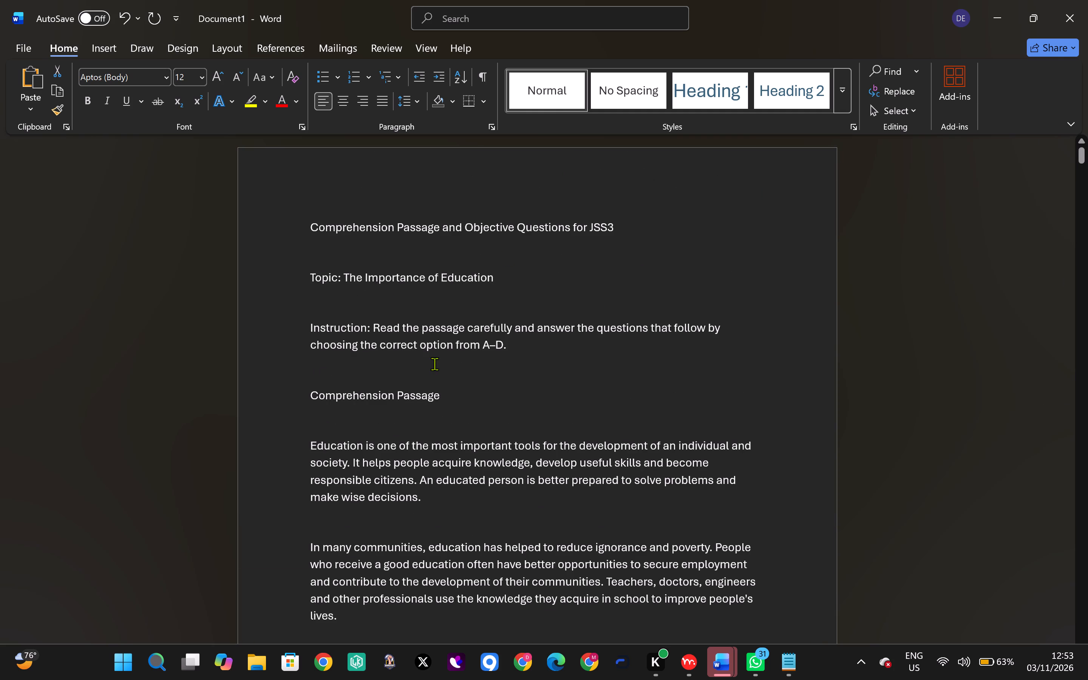
scroll(434, 364, down, 18)
scroll(432, 362, down, 20)
scroll(432, 362, down, 6)
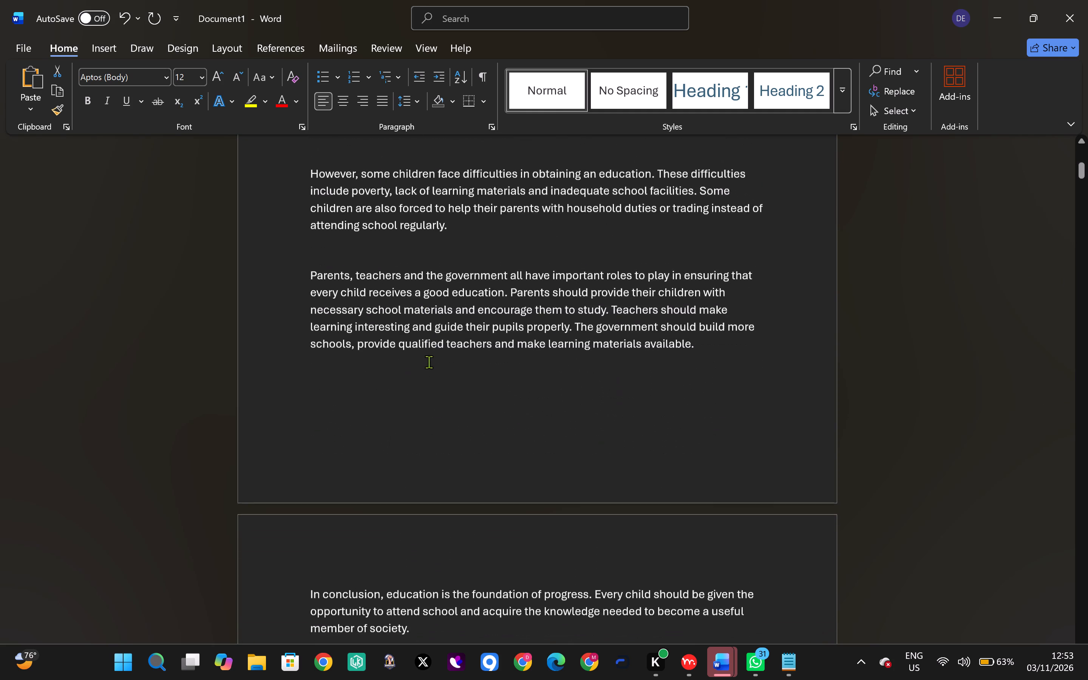
scroll(429, 362, down, 4)
scroll(427, 362, up, 1)
scroll(427, 362, down, 11)
scroll(427, 362, up, 3)
scroll(427, 362, down, 18)
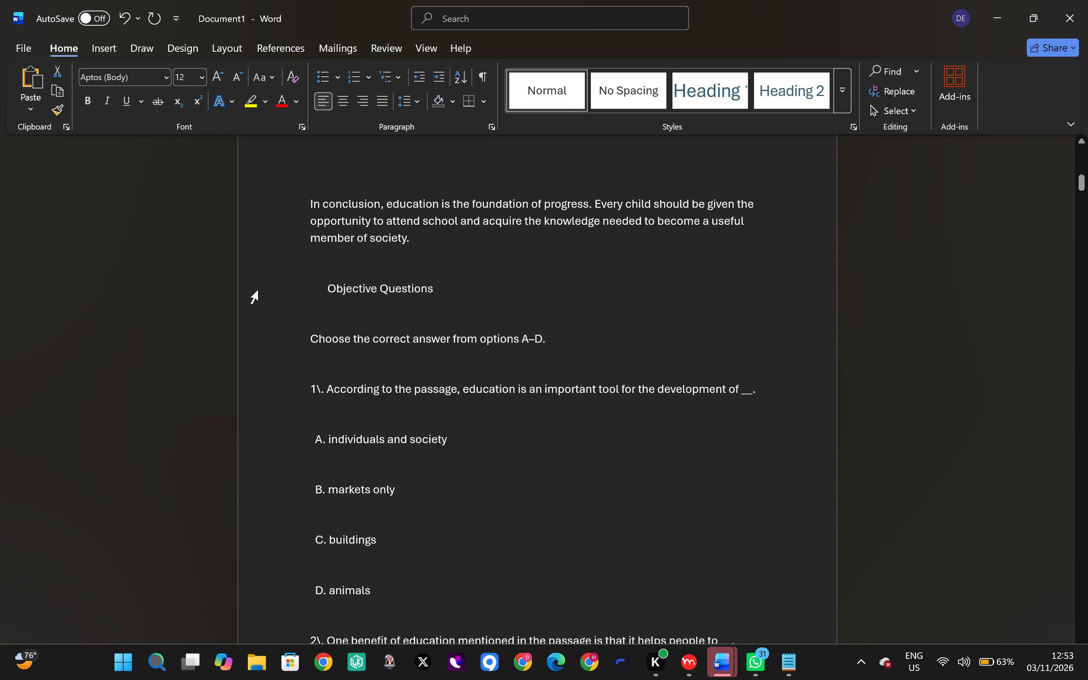
click(323, 294)
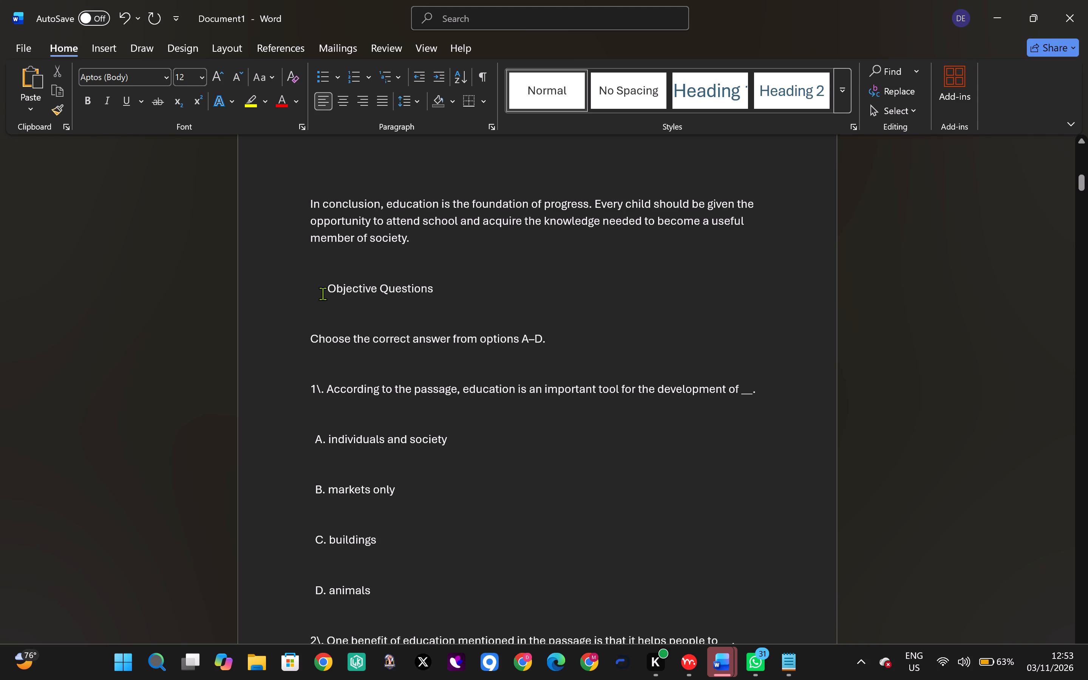
click(328, 295)
scroll(331, 305, down, 9)
scroll(339, 331, up, 1)
scroll(339, 331, down, 11)
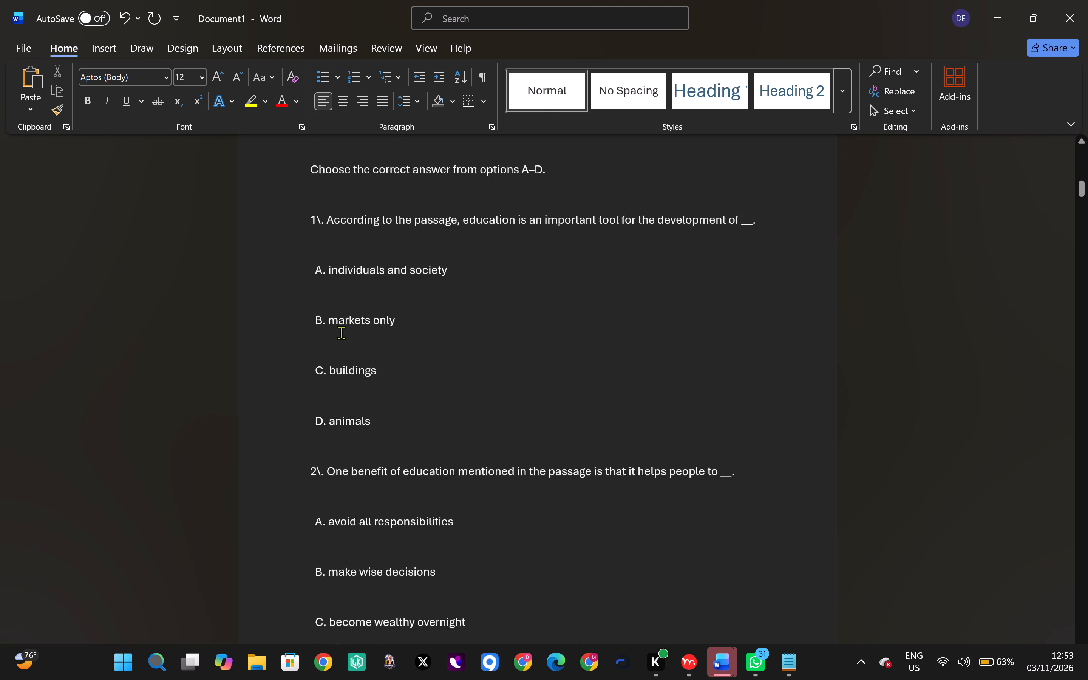
scroll(341, 332, down, 12)
scroll(340, 335, down, 16)
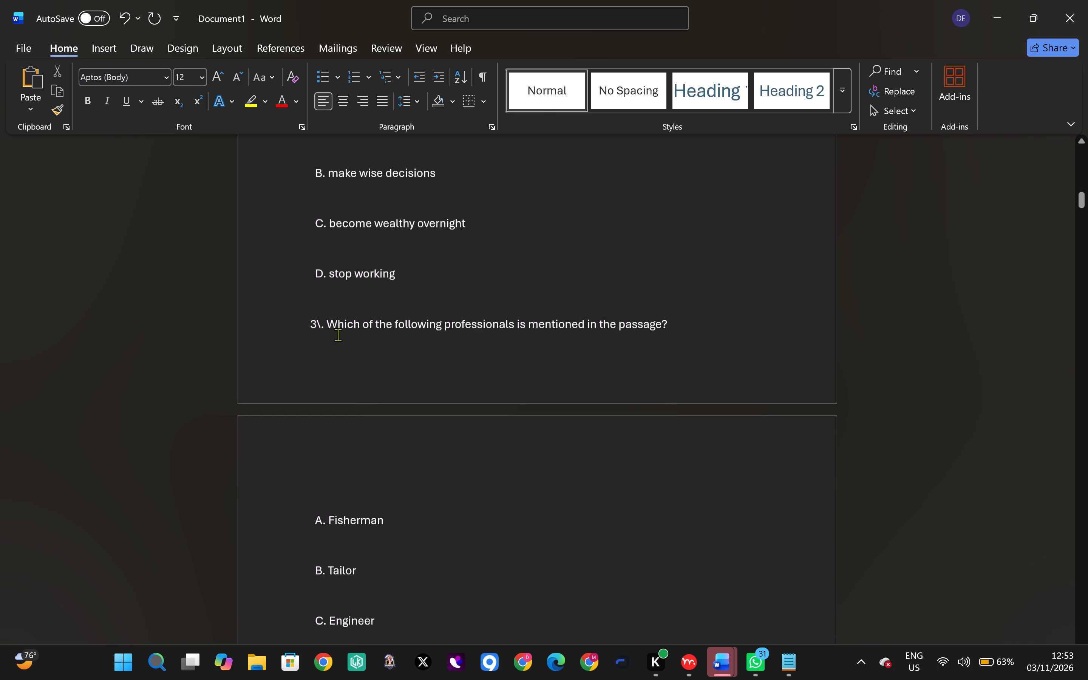
scroll(338, 335, down, 17)
scroll(338, 335, up, 1)
scroll(338, 337, down, 9)
scroll(338, 337, up, 1)
scroll(338, 337, down, 8)
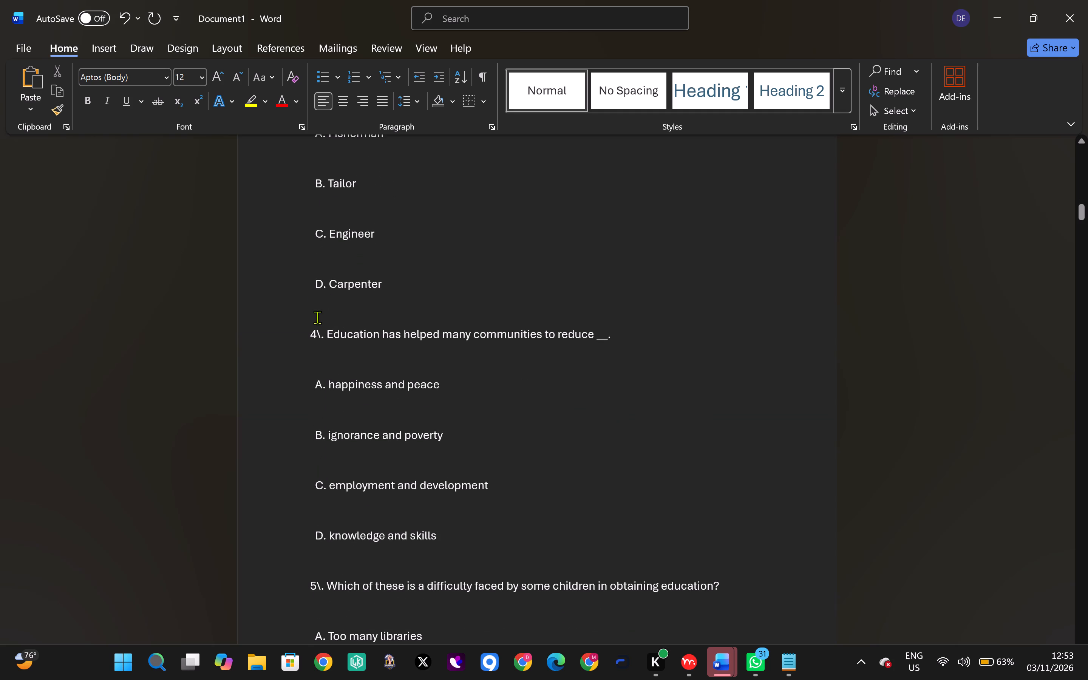
click(320, 270)
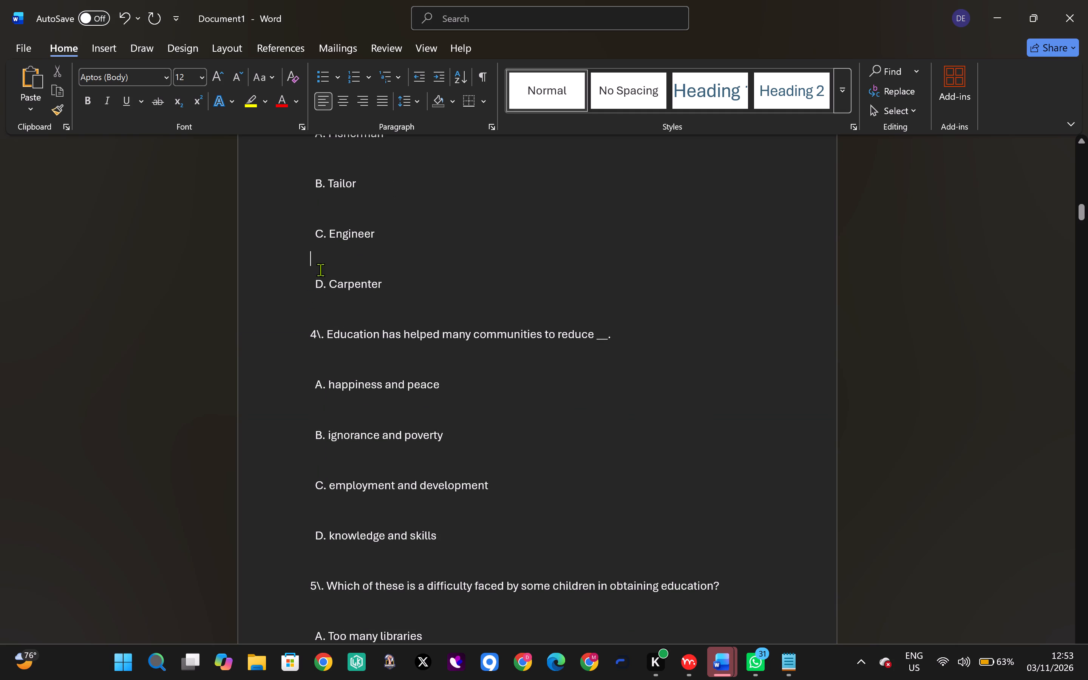
click(316, 248)
click(314, 274)
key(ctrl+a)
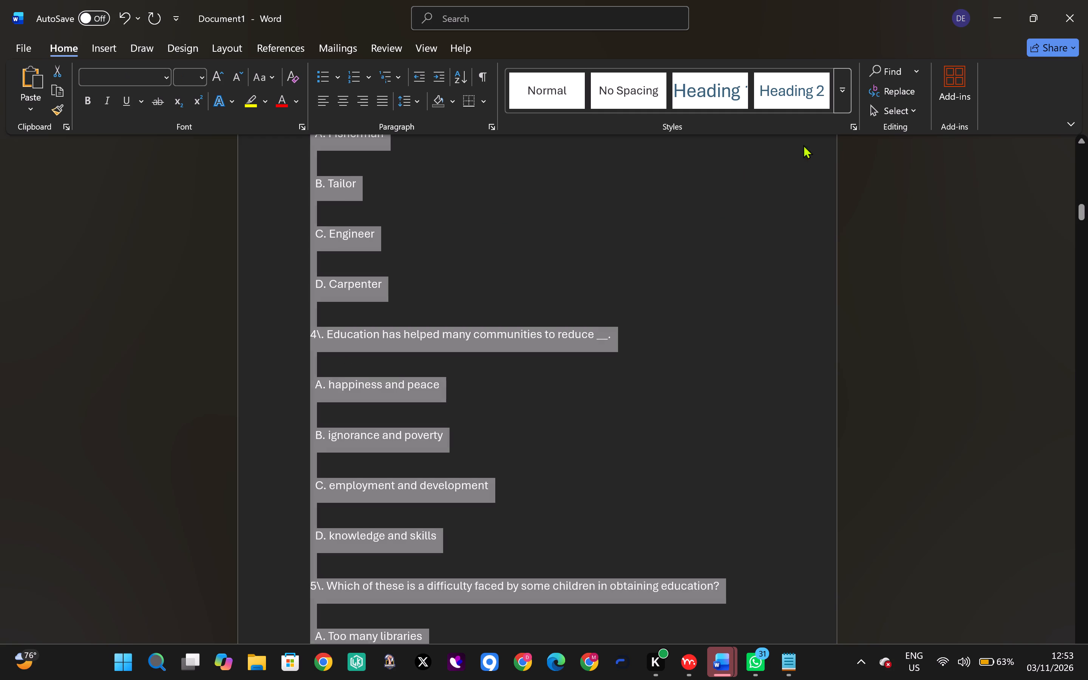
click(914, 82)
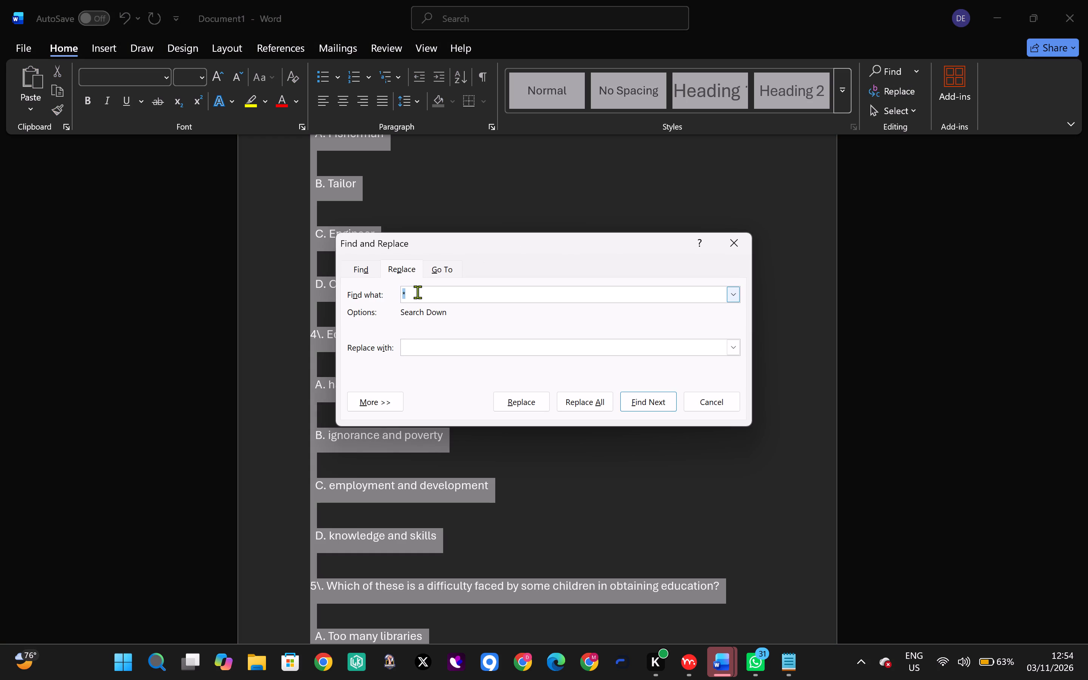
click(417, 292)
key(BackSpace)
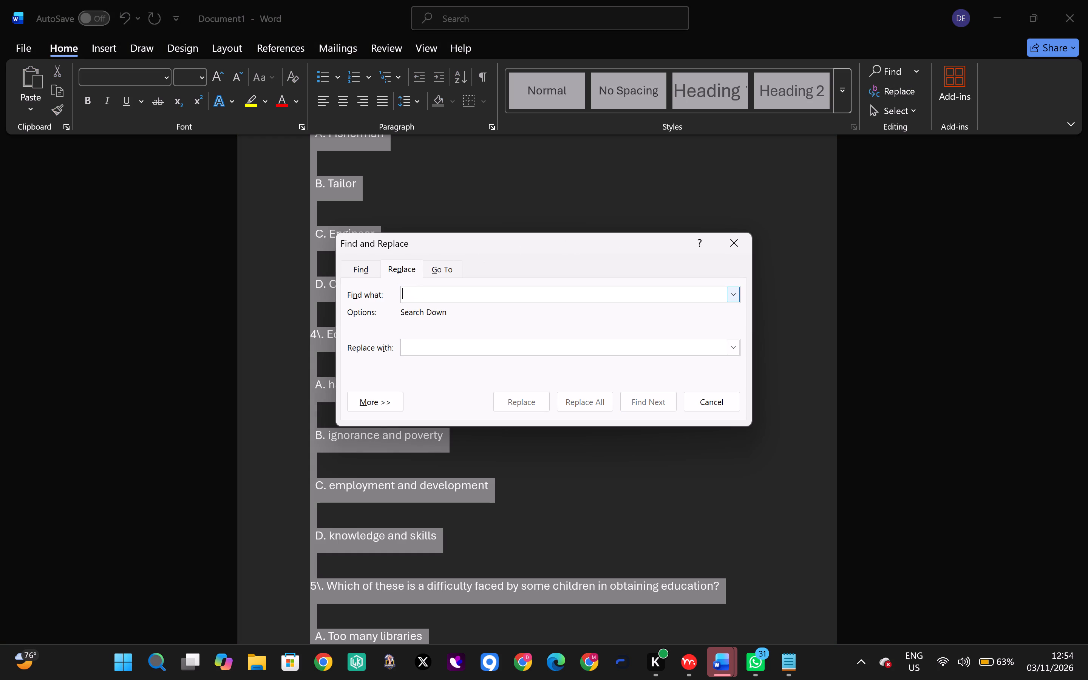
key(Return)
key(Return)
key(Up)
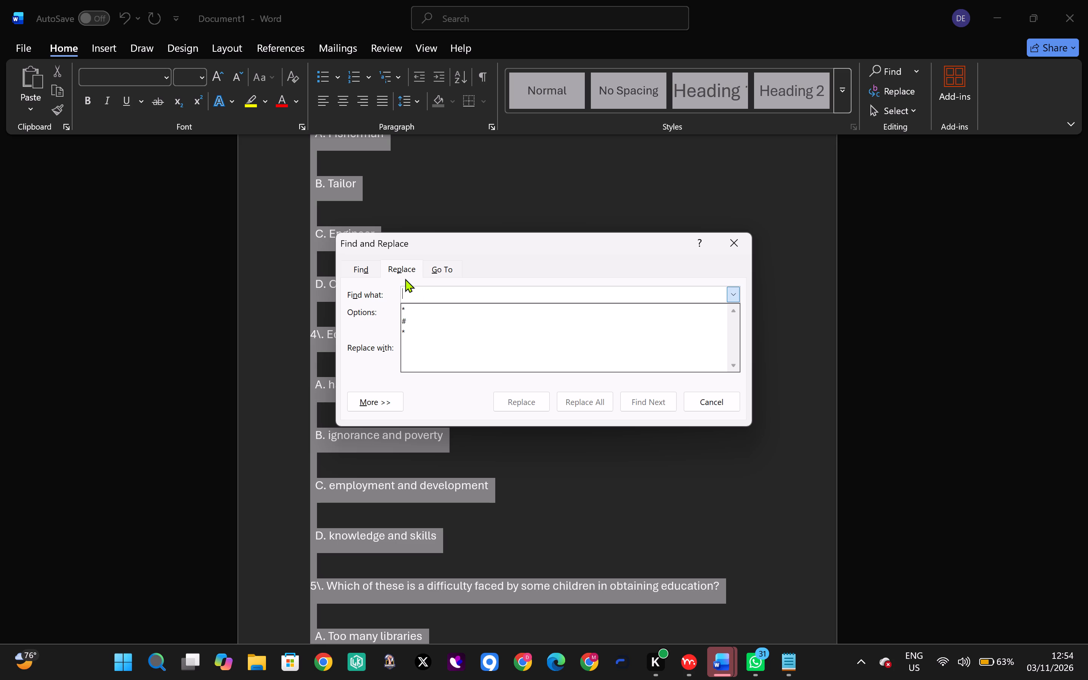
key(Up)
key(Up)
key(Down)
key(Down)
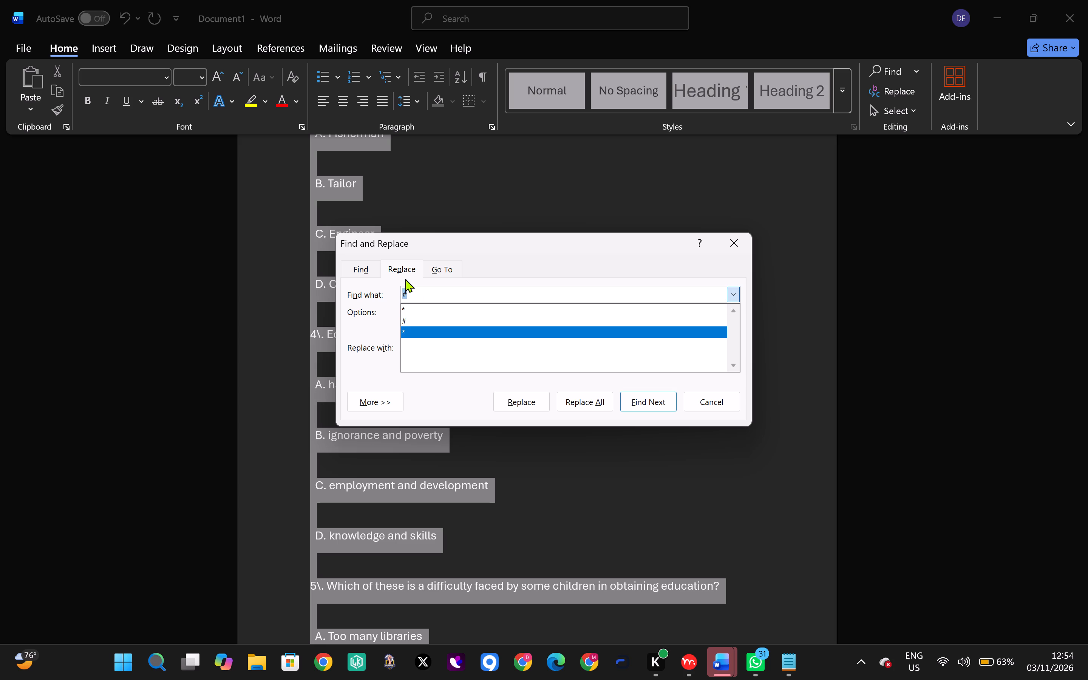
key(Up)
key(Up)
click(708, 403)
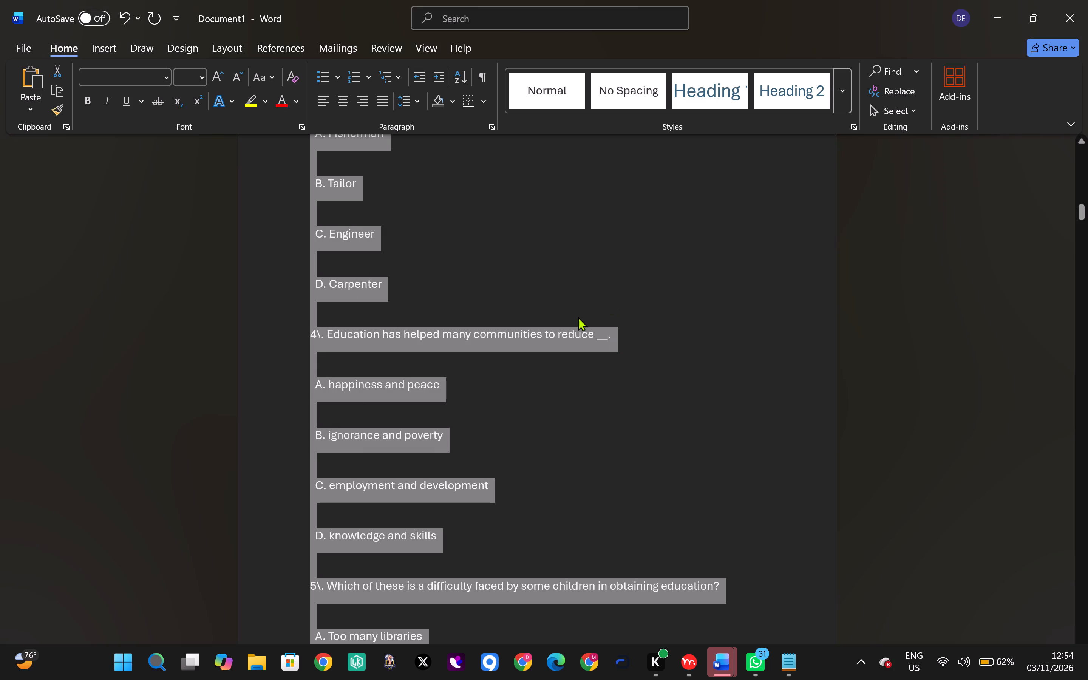
Set the line spacing of the whole document to 1.0.
scroll(618, 502, down, 20)
scroll(618, 502, down, 7)
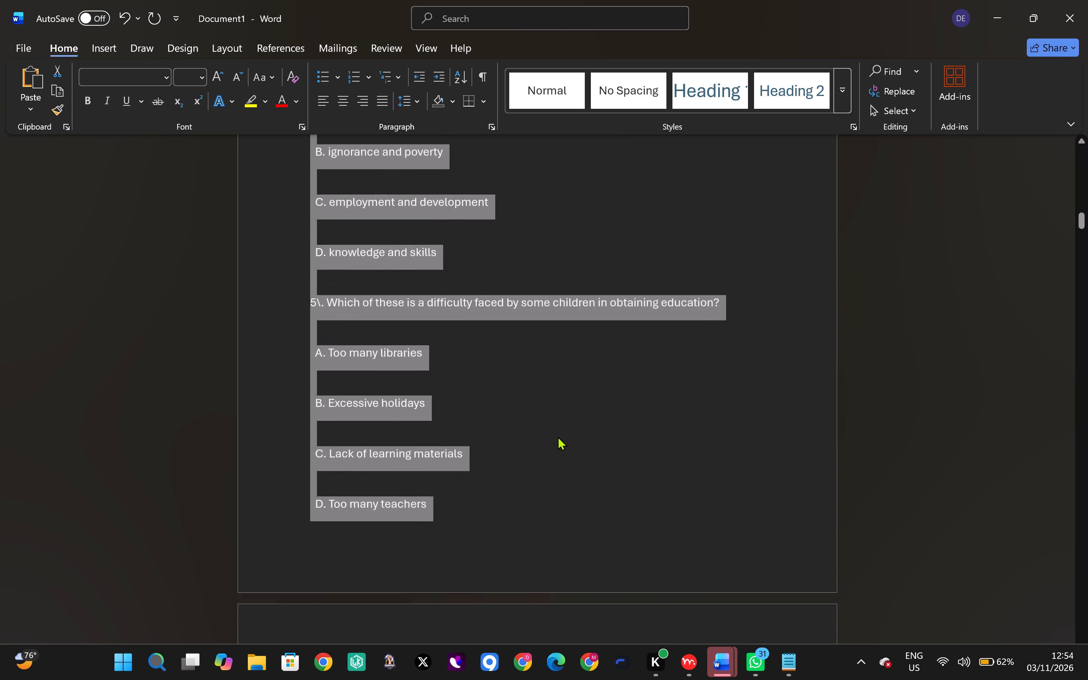
scroll(558, 436, down, 18)
scroll(550, 450, down, 16)
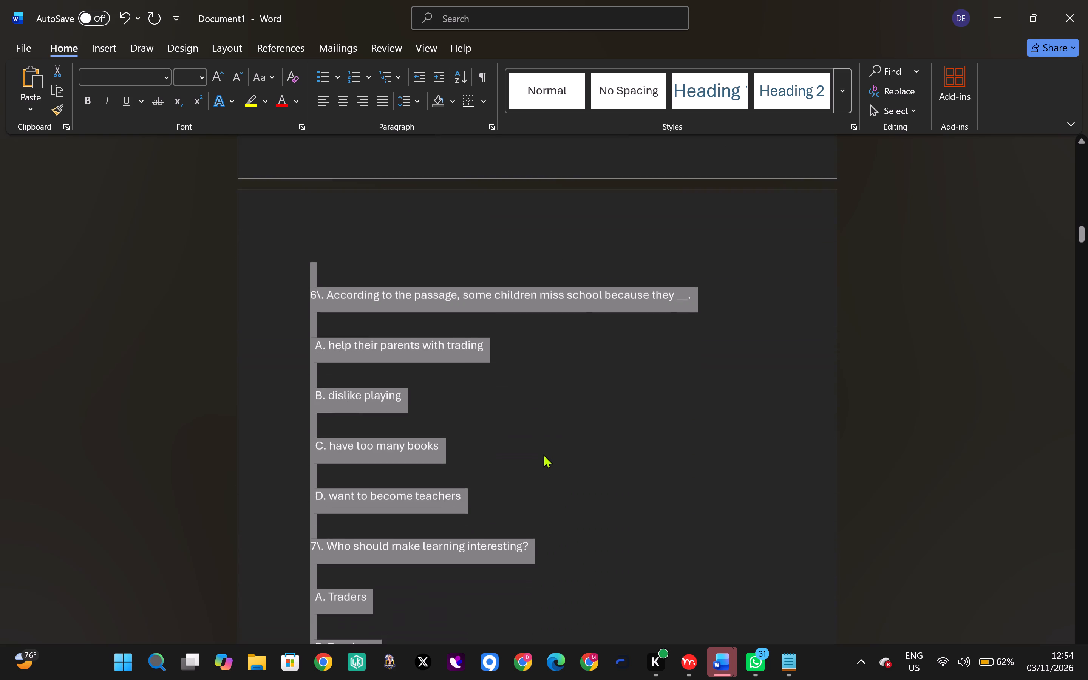
scroll(543, 456, down, 6)
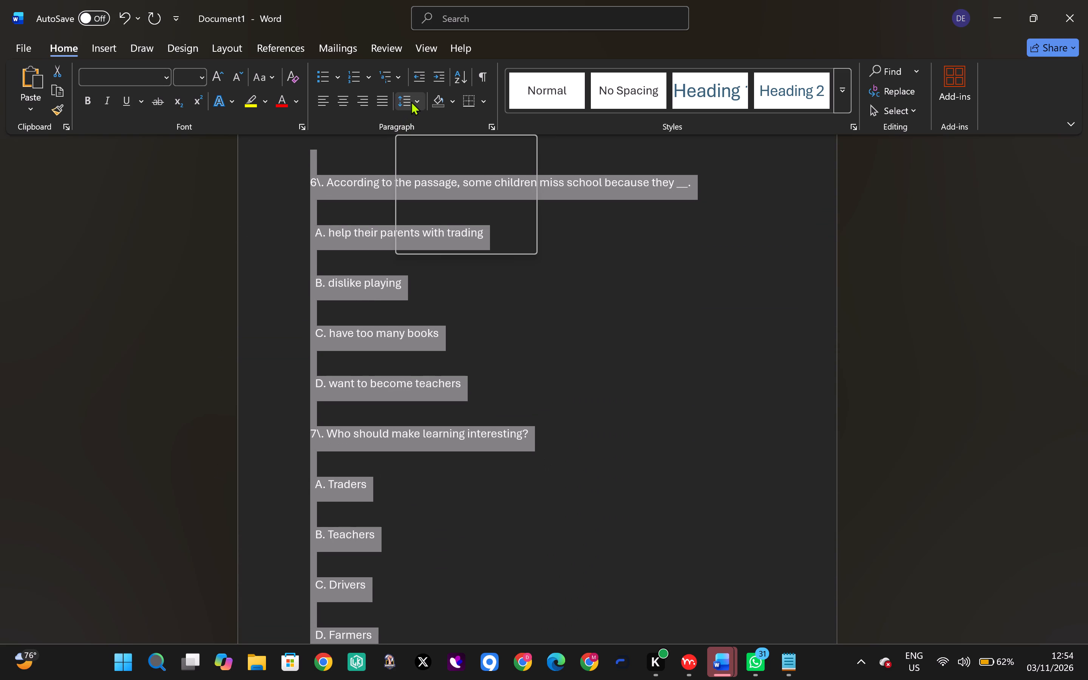
click(411, 101)
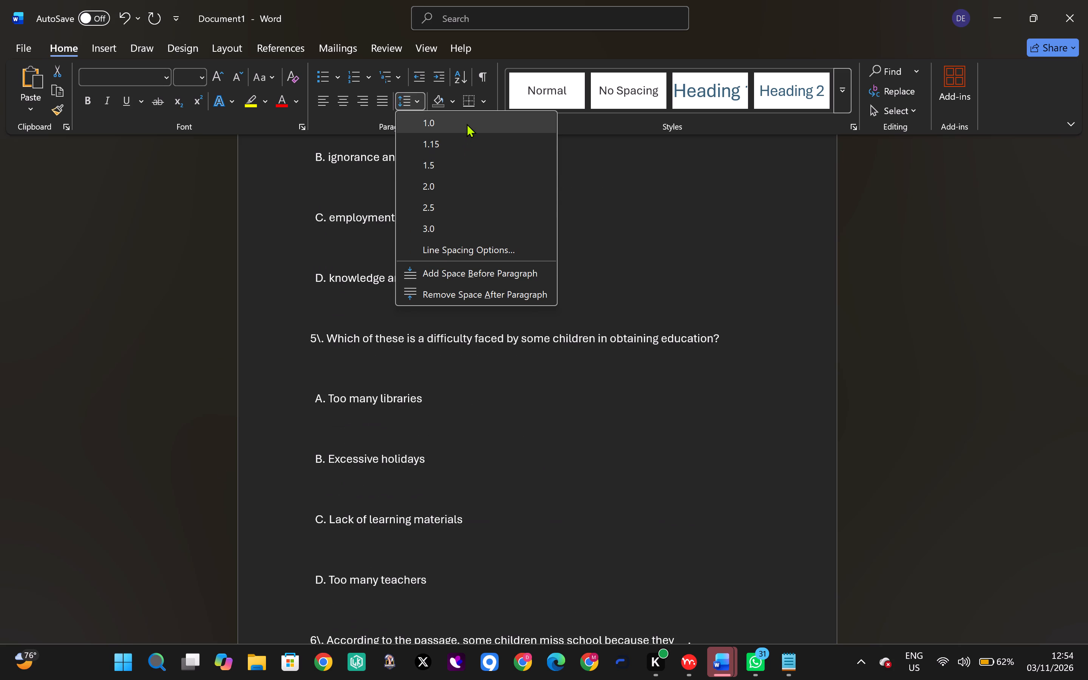
drag(467, 122, 468, 125)
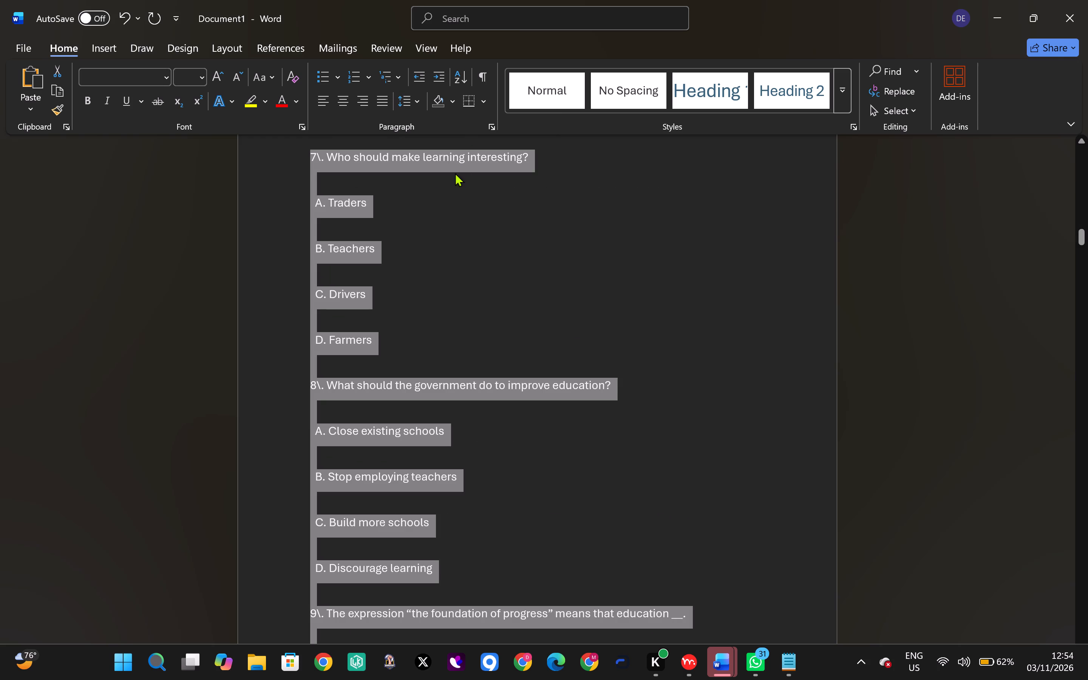
Check the spacing of the comprehension questions and passage, from question 7 back to the document title.
scroll(410, 249, up, 9)
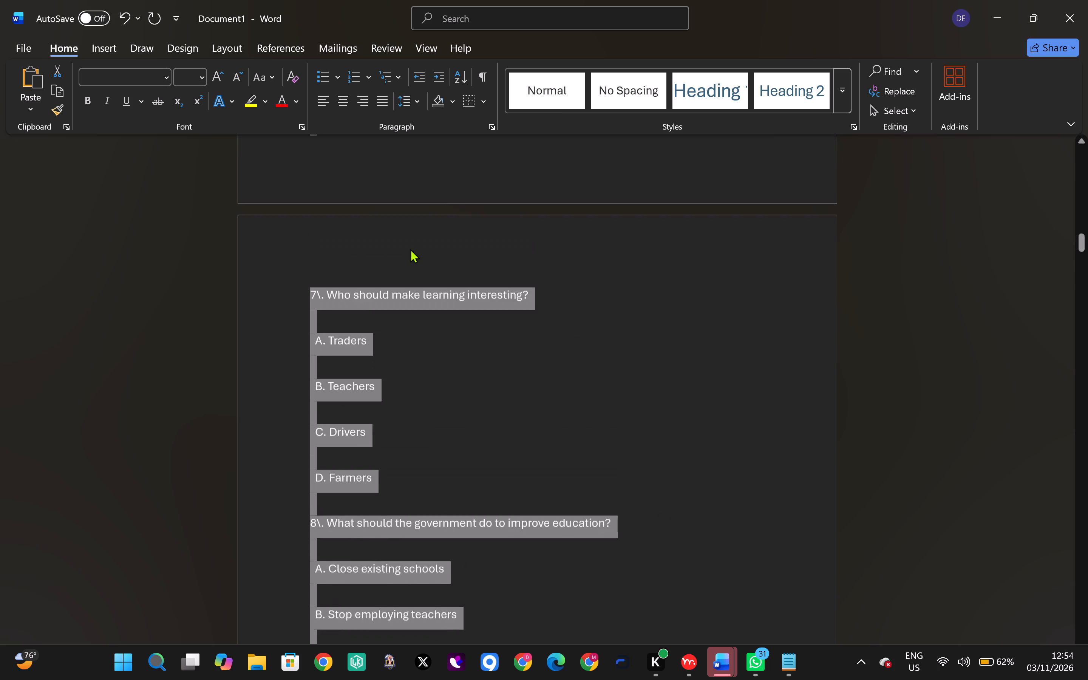
scroll(410, 249, up, 8)
scroll(408, 249, down, 1)
scroll(408, 249, up, 11)
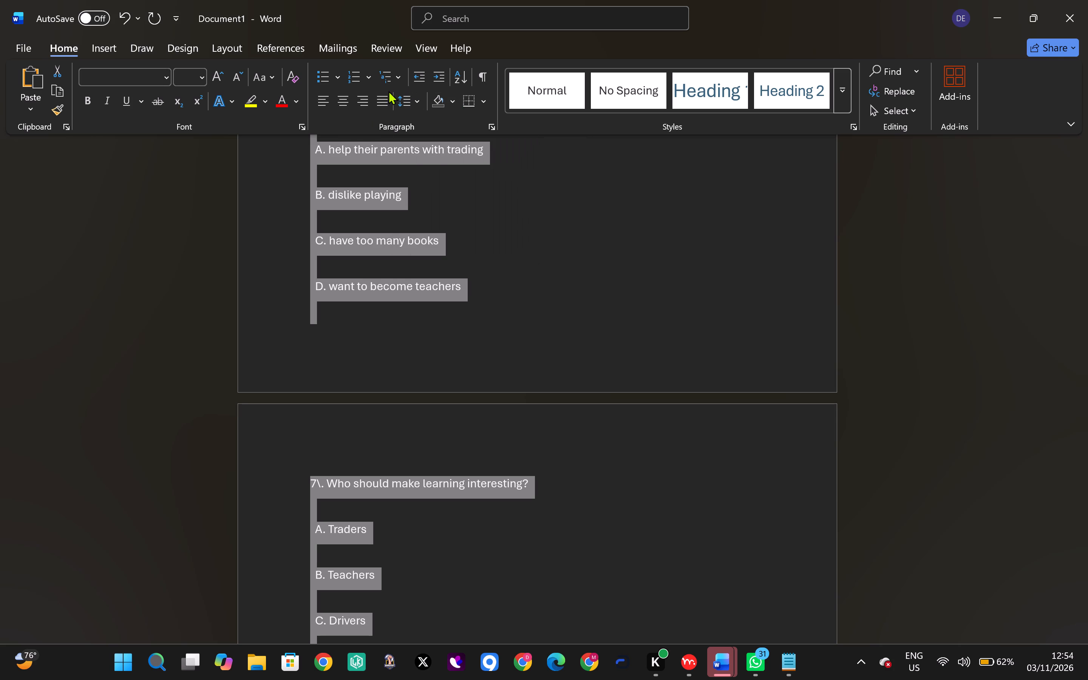
click(306, 349)
scroll(359, 299, up, 6)
scroll(359, 299, down, 1)
scroll(359, 299, up, 13)
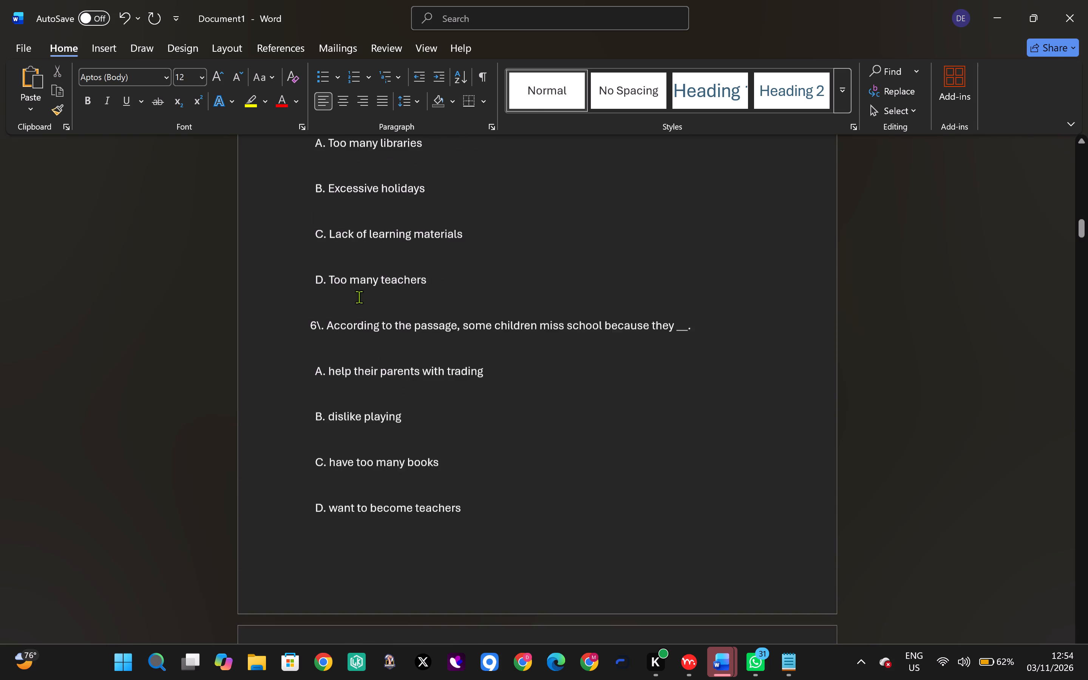
scroll(359, 297, up, 18)
scroll(359, 297, up, 8)
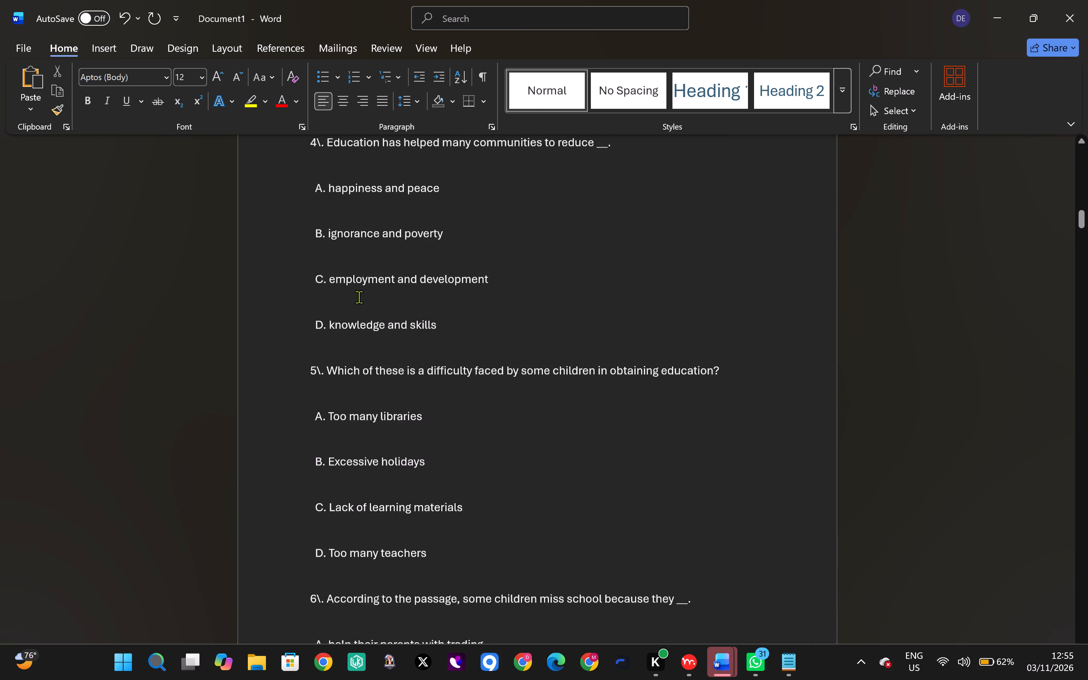
scroll(359, 297, up, 19)
scroll(359, 297, up, 8)
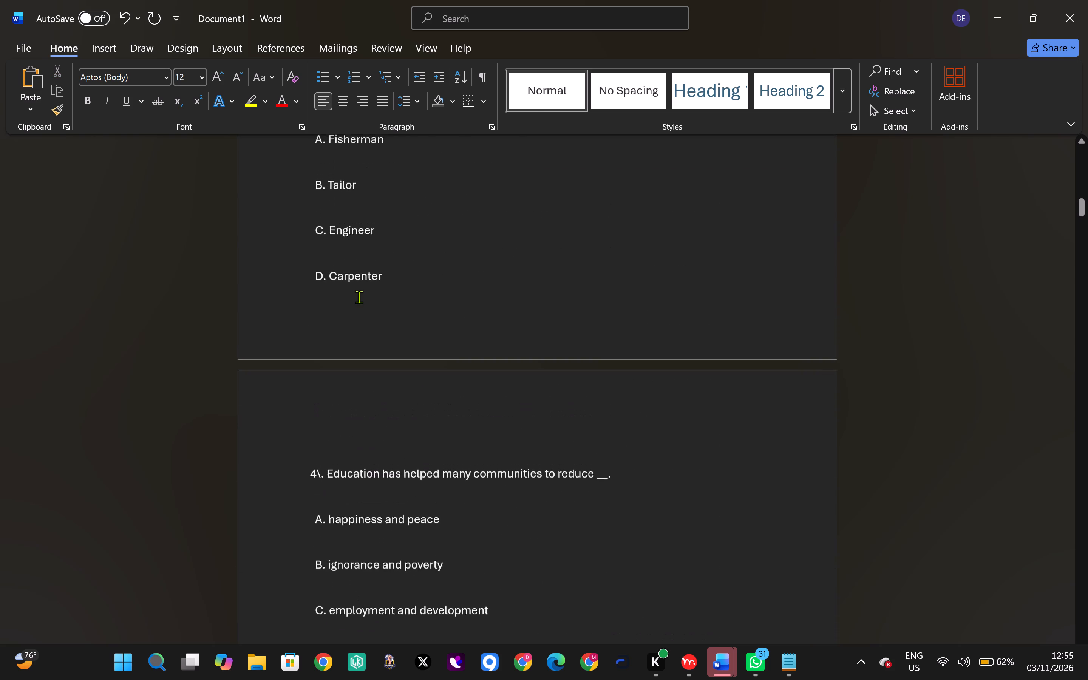
scroll(359, 297, up, 8)
scroll(359, 297, up, 17)
scroll(359, 297, up, 5)
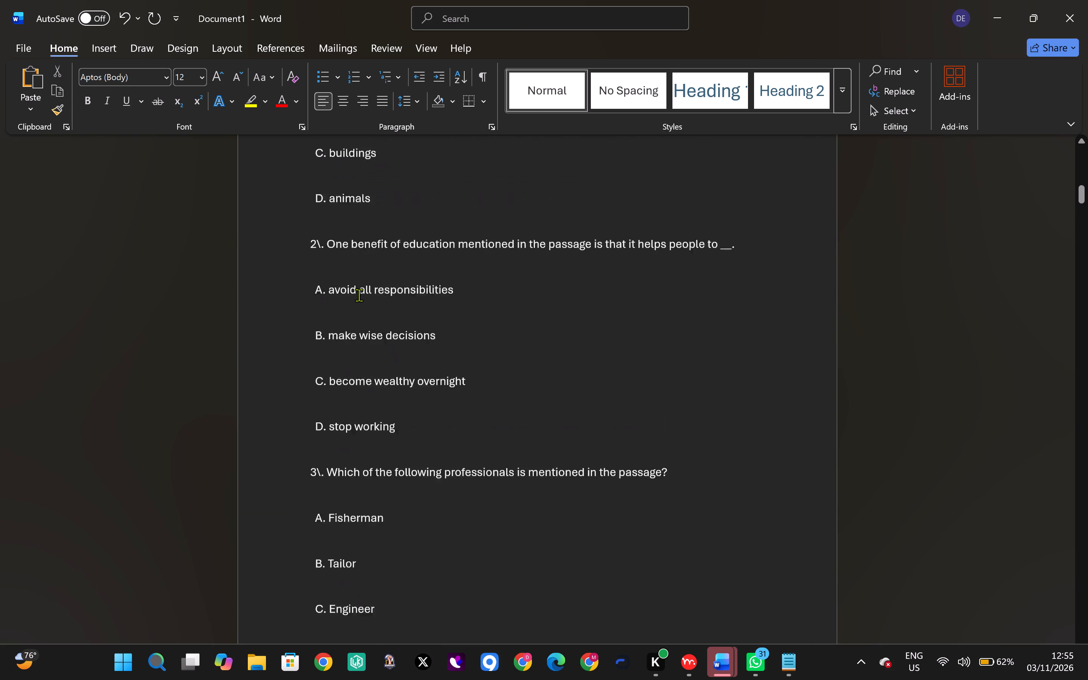
scroll(359, 295, up, 2)
scroll(359, 295, up, 20)
scroll(359, 295, up, 6)
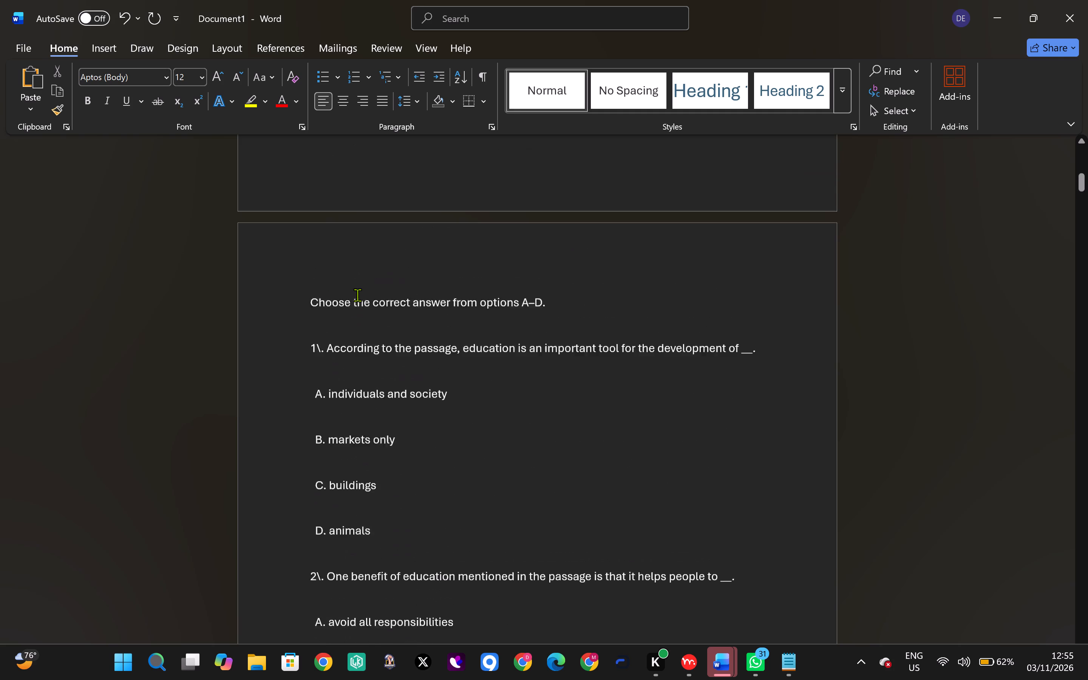
scroll(357, 295, up, 20)
scroll(357, 295, up, 17)
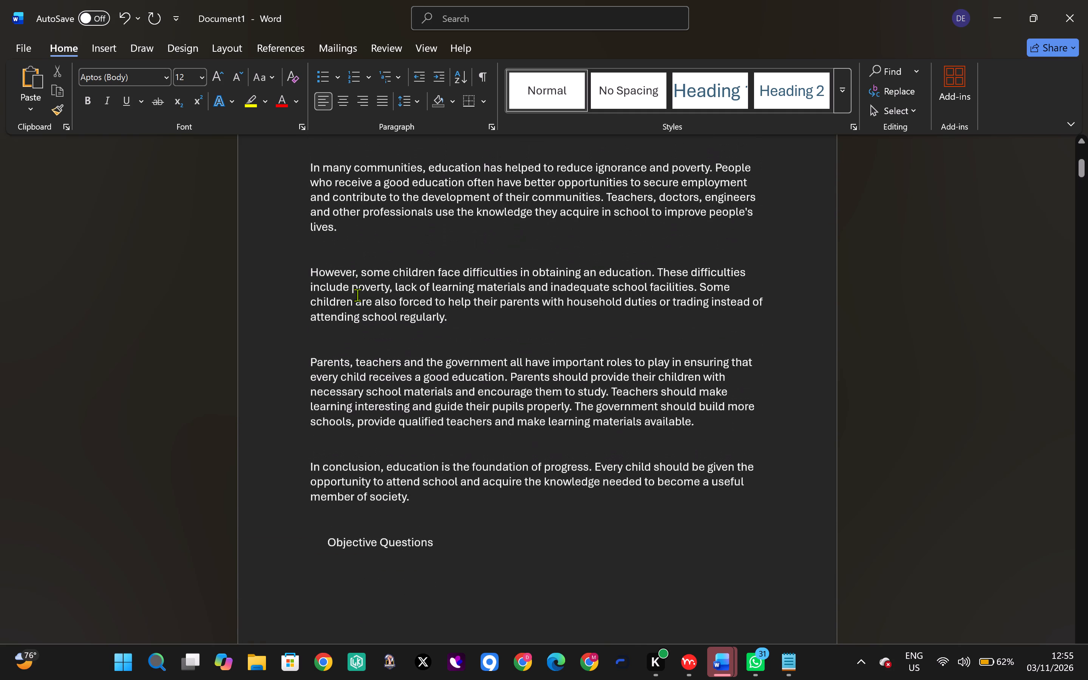
scroll(357, 295, up, 20)
scroll(357, 295, up, 16)
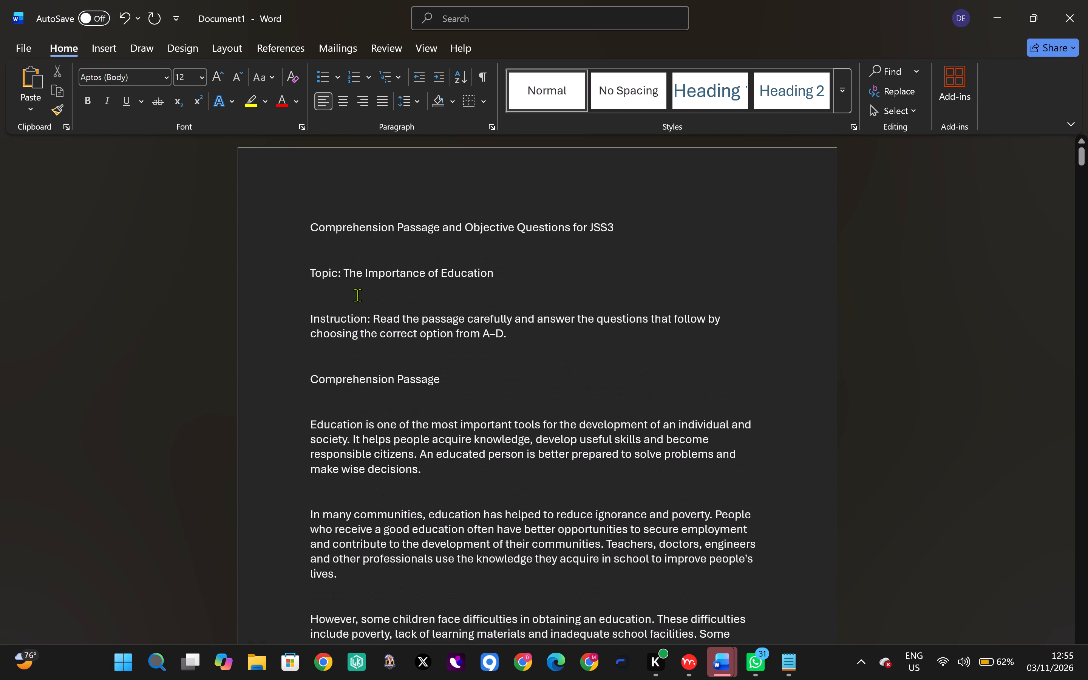
Review the document from the title through comprehension question 10 for remaining gaps and stray characters.
scroll(357, 295, down, 17)
scroll(357, 295, down, 13)
scroll(357, 295, up, 2)
scroll(357, 295, down, 6)
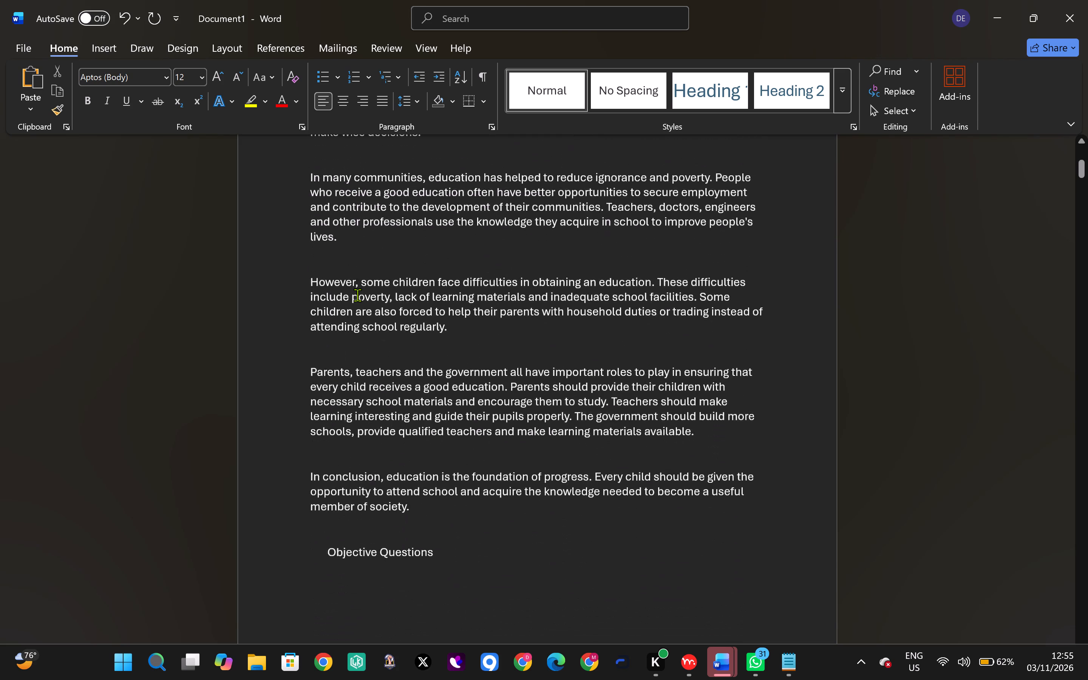
scroll(357, 297, down, 11)
scroll(357, 297, down, 11)
scroll(357, 297, down, 20)
scroll(357, 297, down, 19)
scroll(357, 297, down, 16)
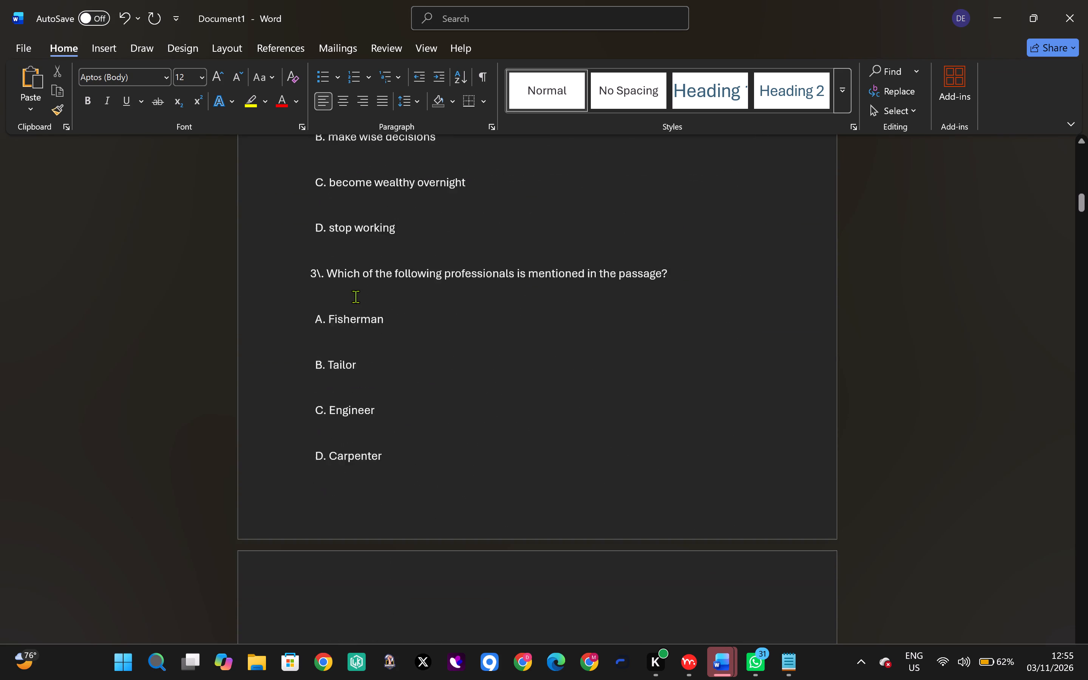
scroll(355, 297, down, 10)
scroll(355, 297, down, 20)
scroll(355, 297, down, 5)
scroll(355, 298, up, 2)
scroll(355, 298, down, 7)
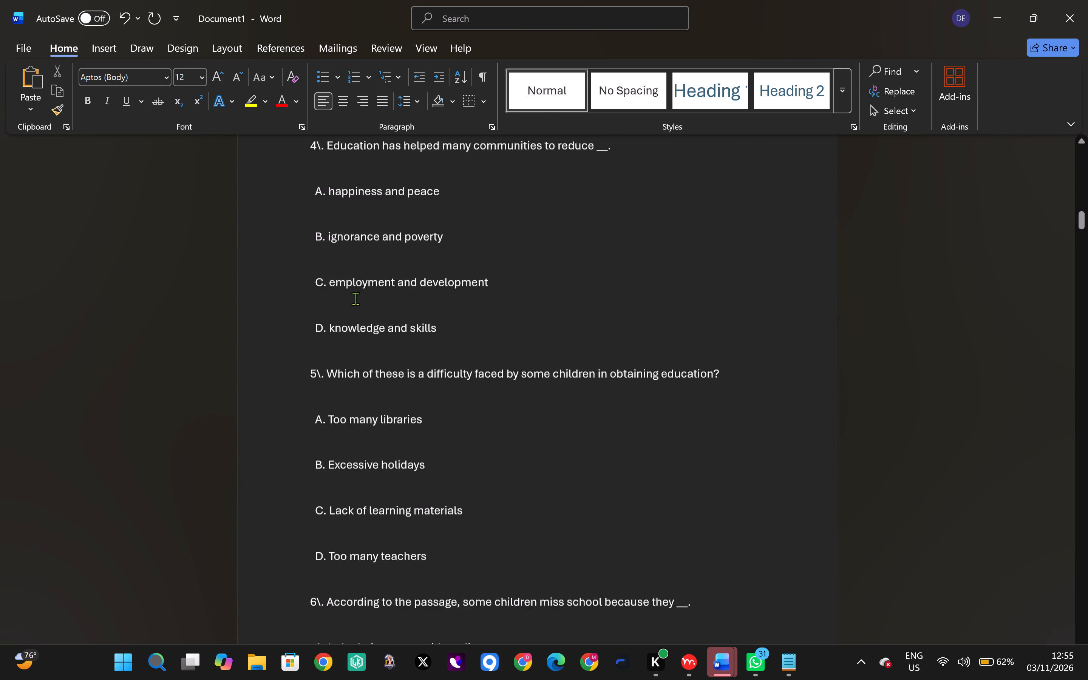
scroll(355, 298, down, 20)
scroll(355, 298, down, 20)
scroll(354, 298, down, 5)
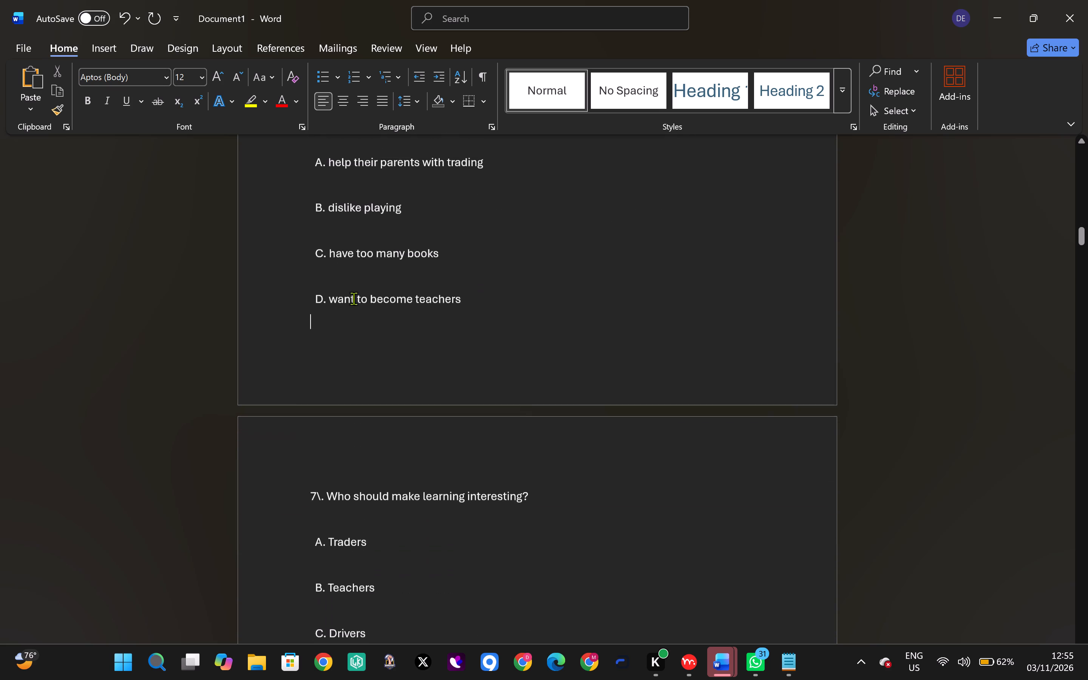
scroll(354, 298, down, 12)
scroll(354, 298, down, 15)
scroll(354, 298, down, 7)
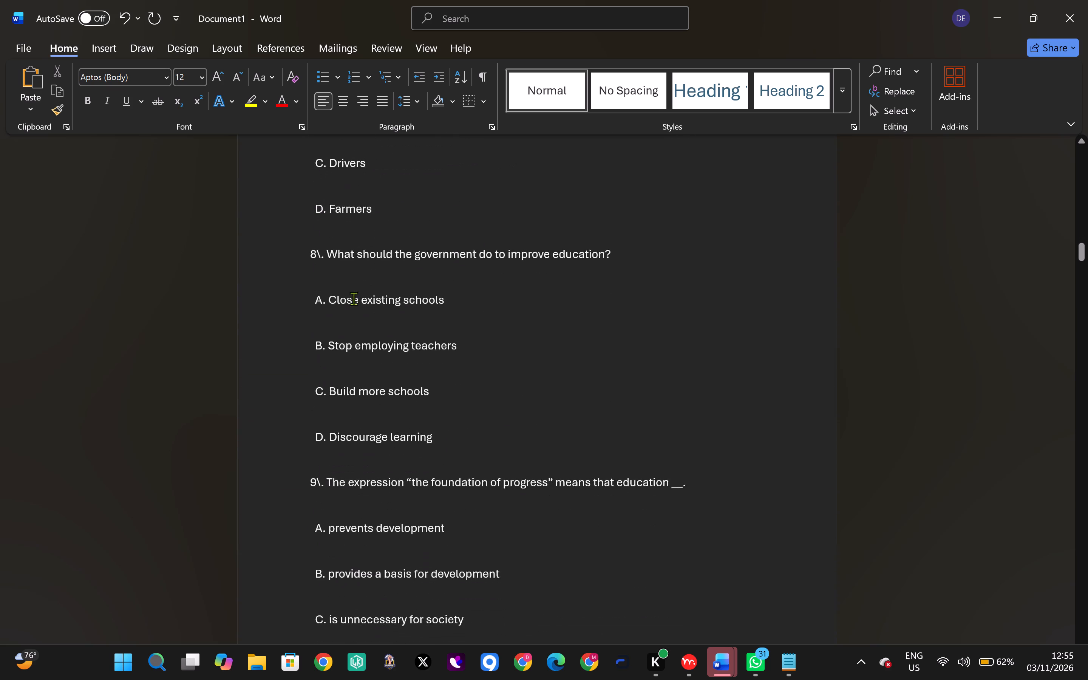
scroll(354, 298, down, 16)
scroll(354, 298, down, 8)
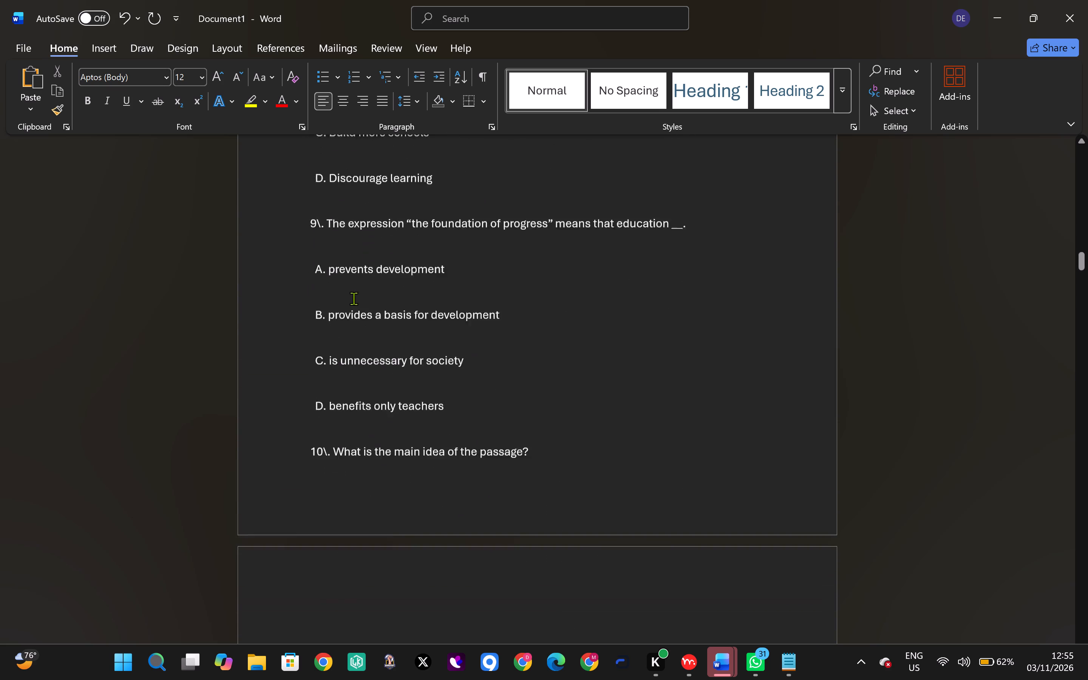
scroll(354, 298, down, 17)
scroll(354, 298, down, 12)
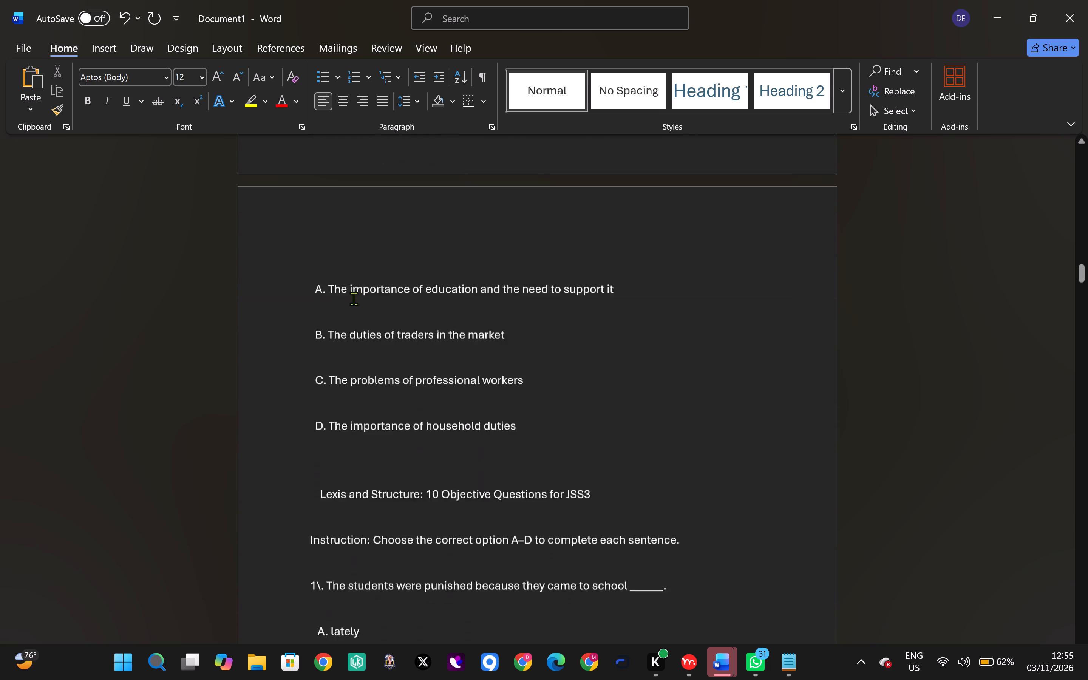
Review Lexis and Structure questions 1 to 10 for stray characters, gaps and inconsistent spacing.
scroll(354, 298, down, 19)
scroll(351, 301, down, 9)
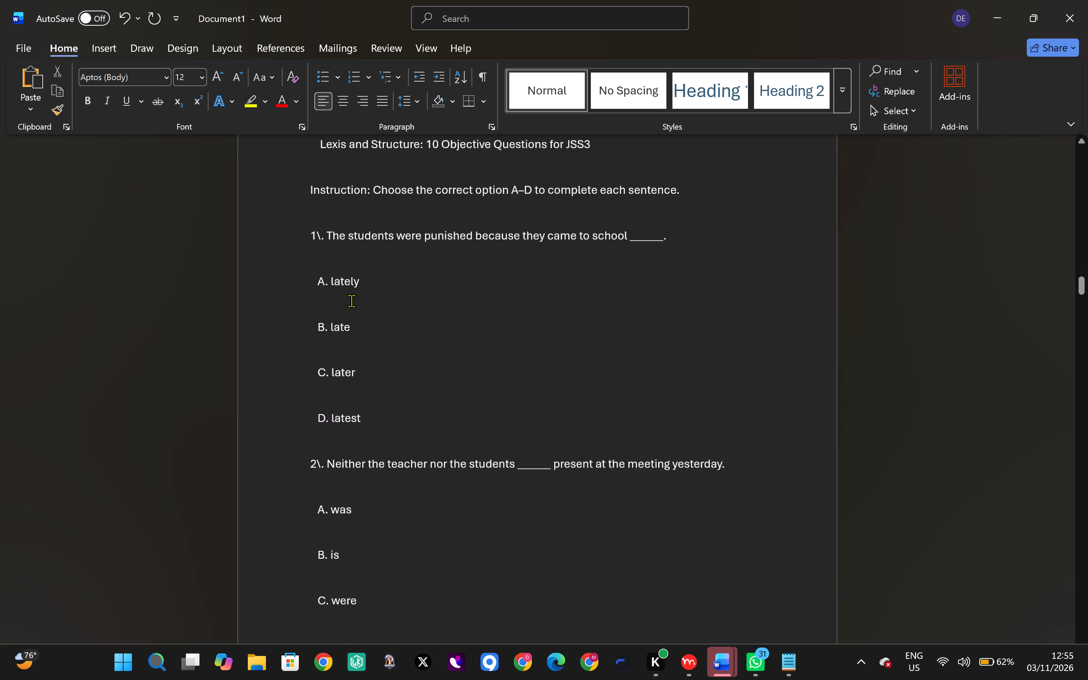
scroll(351, 301, down, 17)
scroll(351, 301, down, 6)
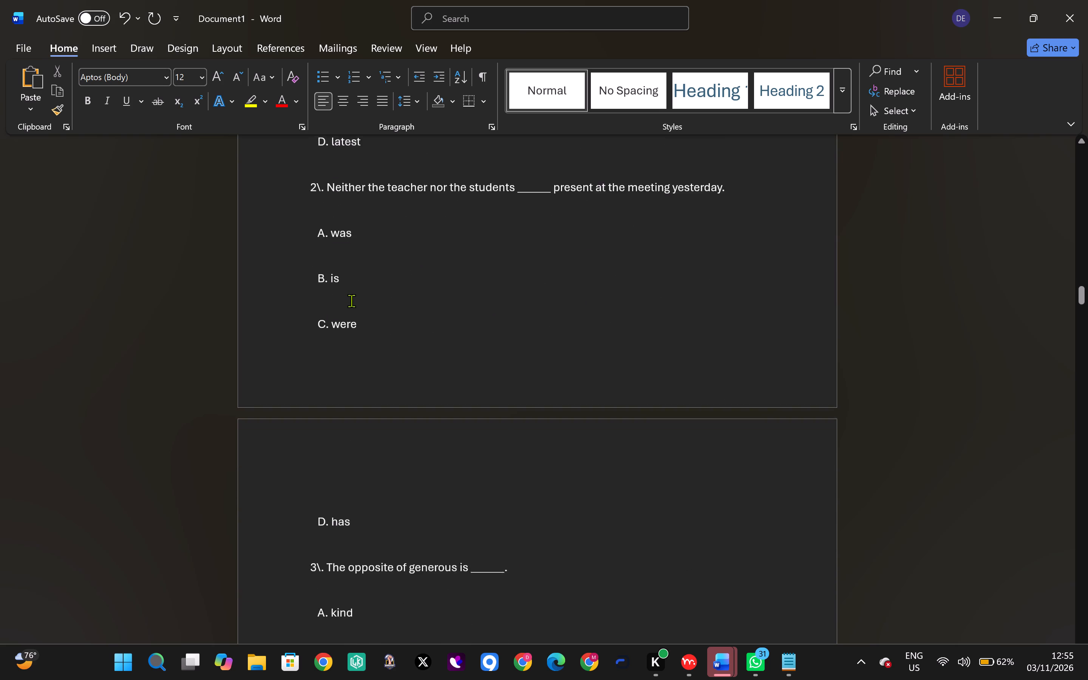
scroll(351, 301, down, 1)
scroll(351, 301, up, 2)
scroll(351, 301, down, 18)
scroll(351, 301, down, 9)
scroll(351, 301, up, 1)
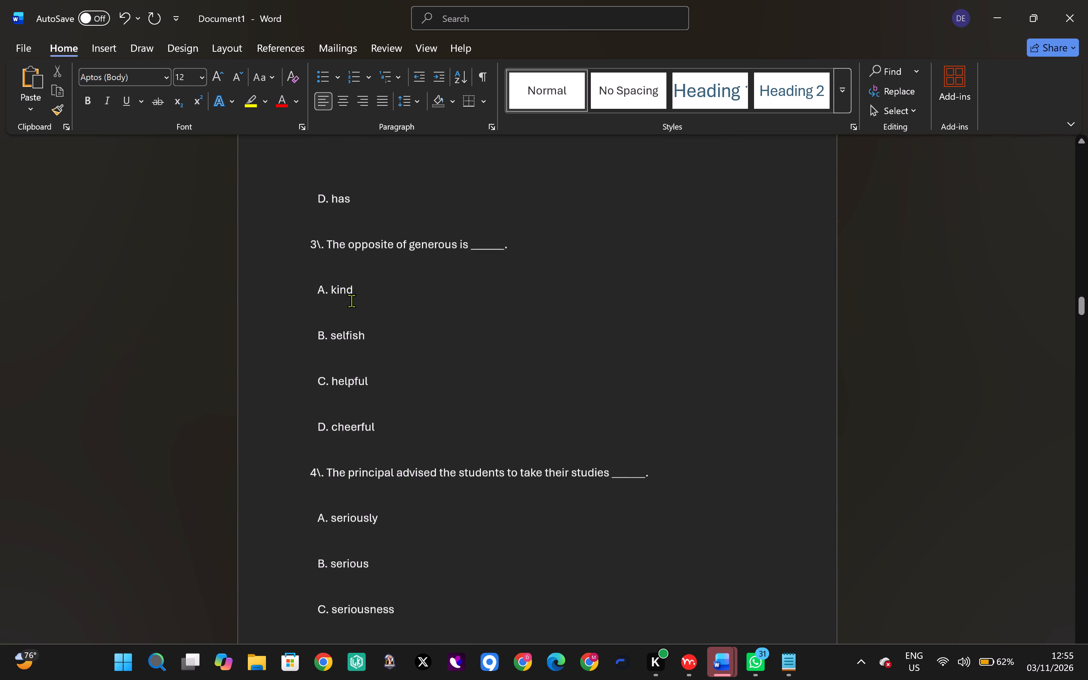
scroll(351, 301, down, 18)
scroll(351, 301, down, 18)
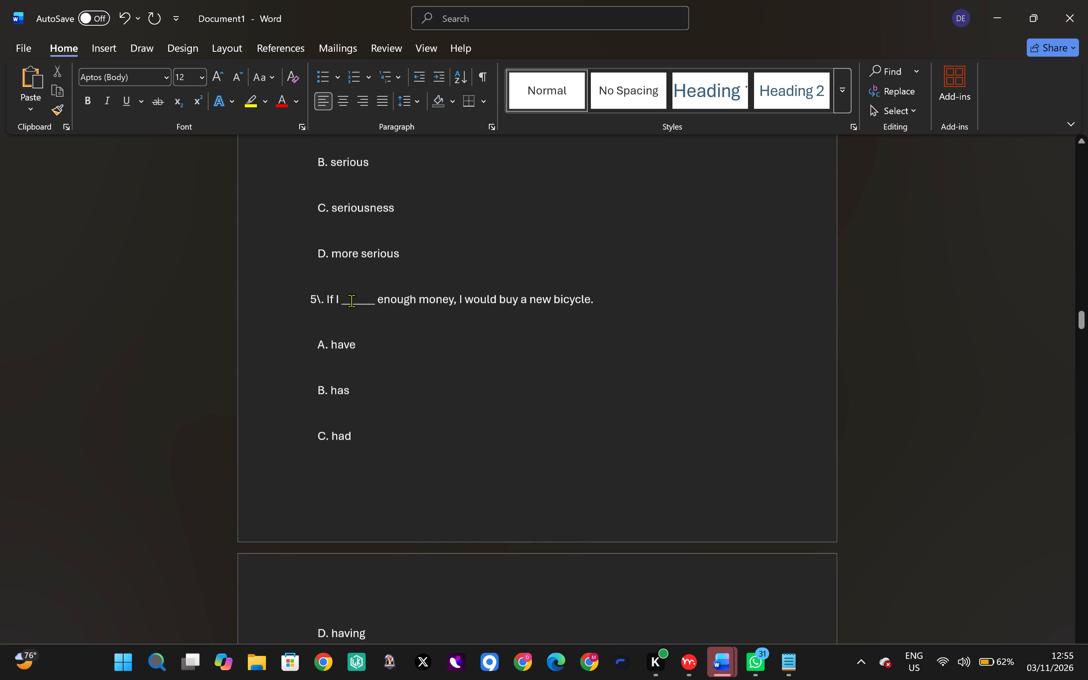
scroll(351, 301, down, 17)
scroll(351, 301, down, 6)
scroll(351, 301, up, 1)
scroll(351, 301, down, 9)
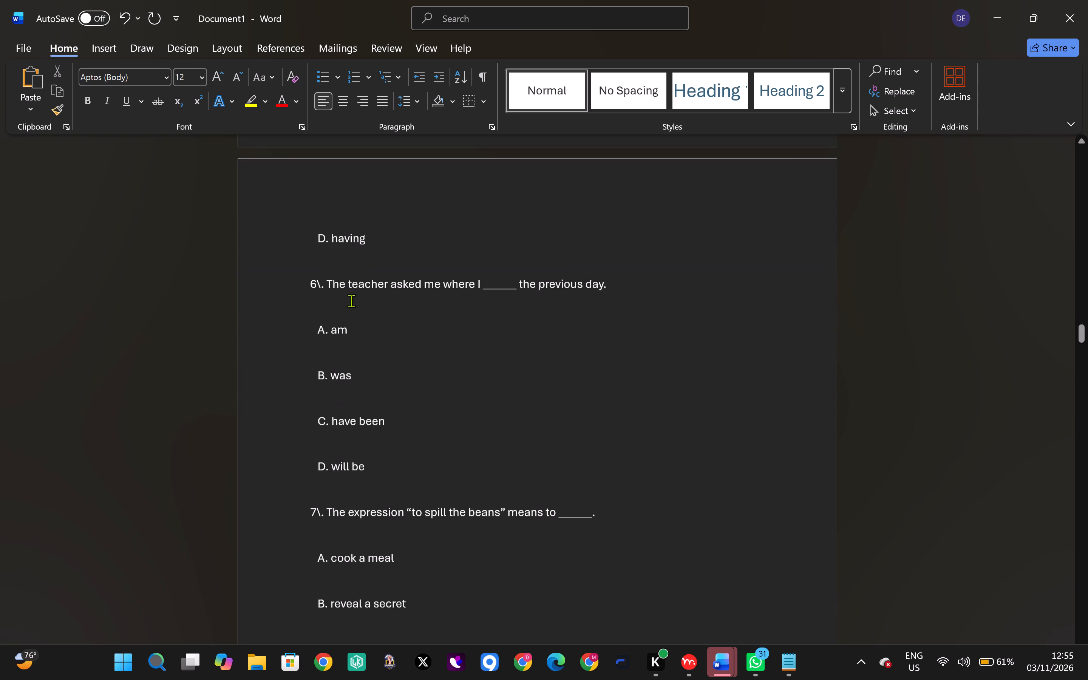
scroll(351, 301, up, 1)
scroll(351, 301, down, 11)
scroll(351, 301, down, 19)
scroll(351, 301, up, 1)
scroll(351, 301, down, 10)
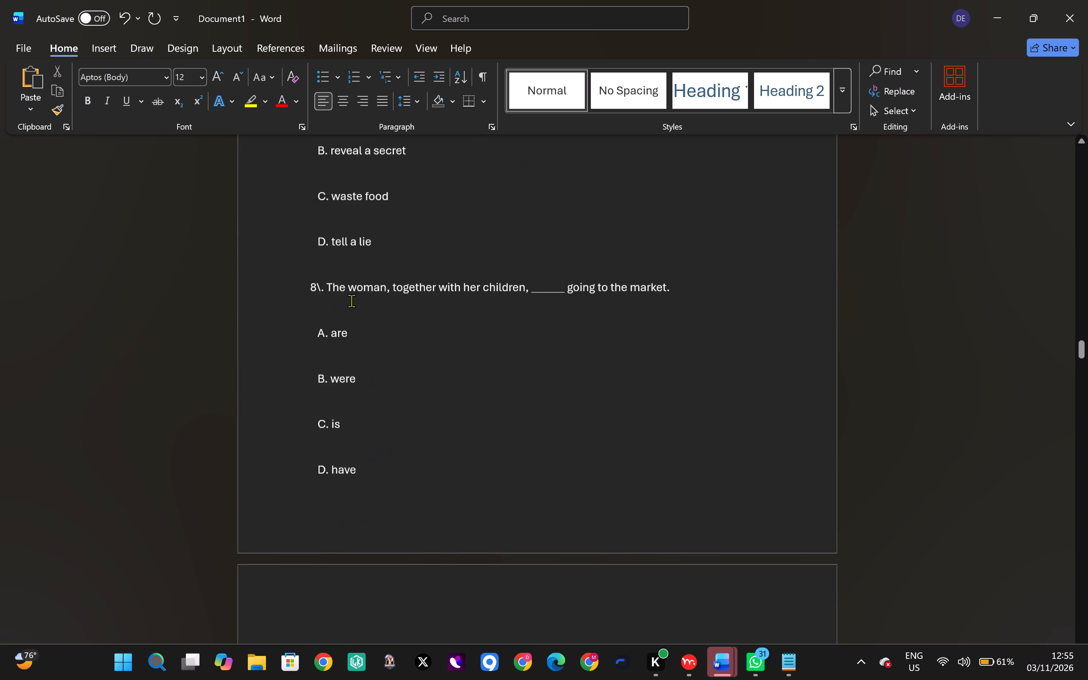
scroll(351, 301, down, 20)
scroll(351, 301, up, 1)
scroll(351, 301, down, 20)
scroll(351, 301, down, 2)
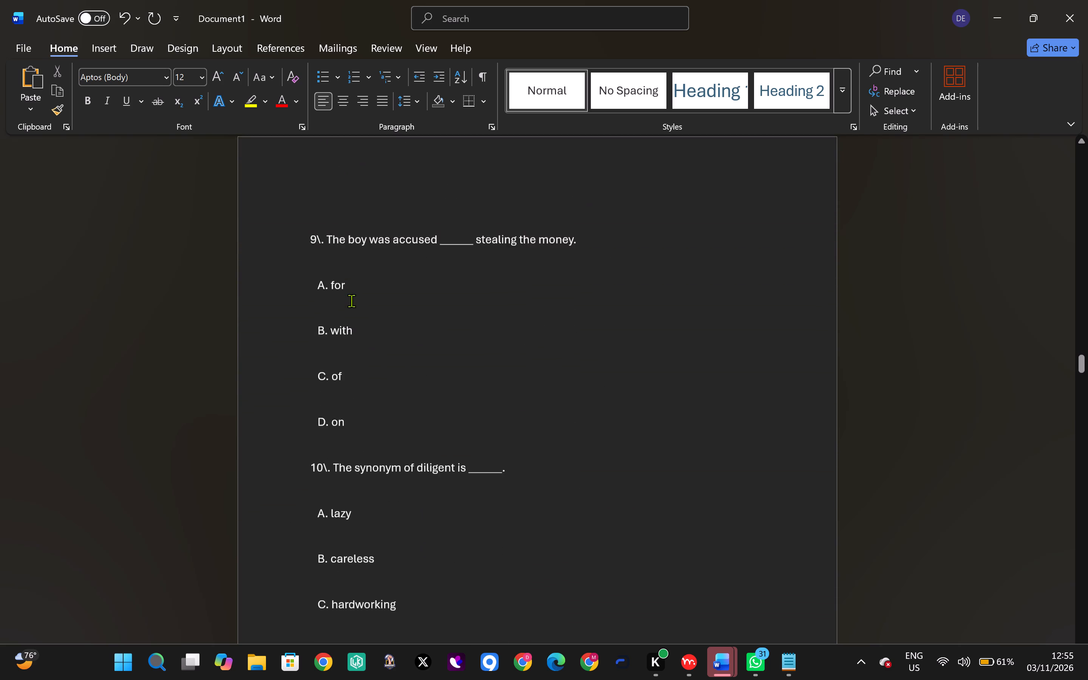
Delete the ten-row answer table and its "Answers" heading after Lexis and Structure question 10.
scroll(351, 301, down, 13)
scroll(351, 301, up, 1)
scroll(351, 301, down, 19)
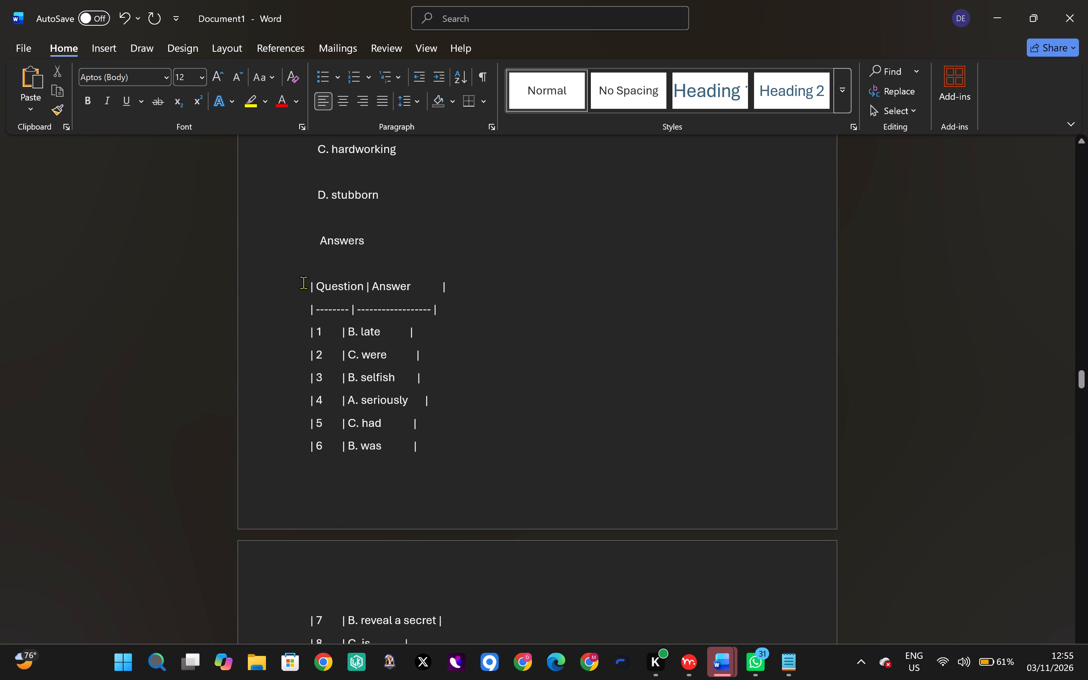
drag(305, 283, 422, 453)
key(BackSpace)
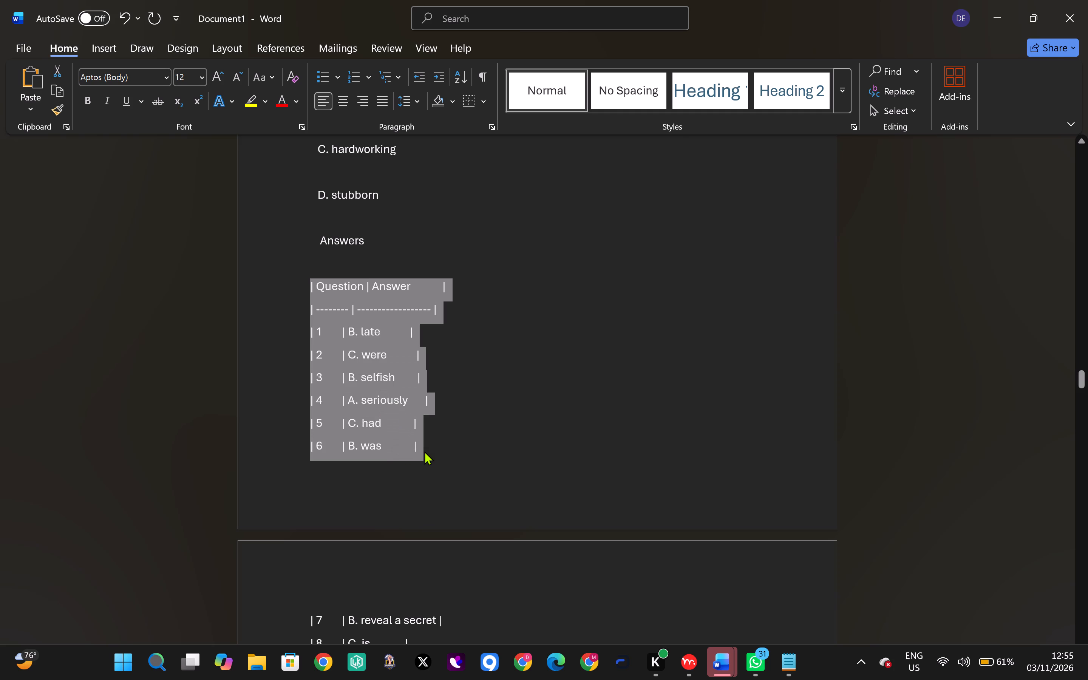
drag(299, 285, 305, 297)
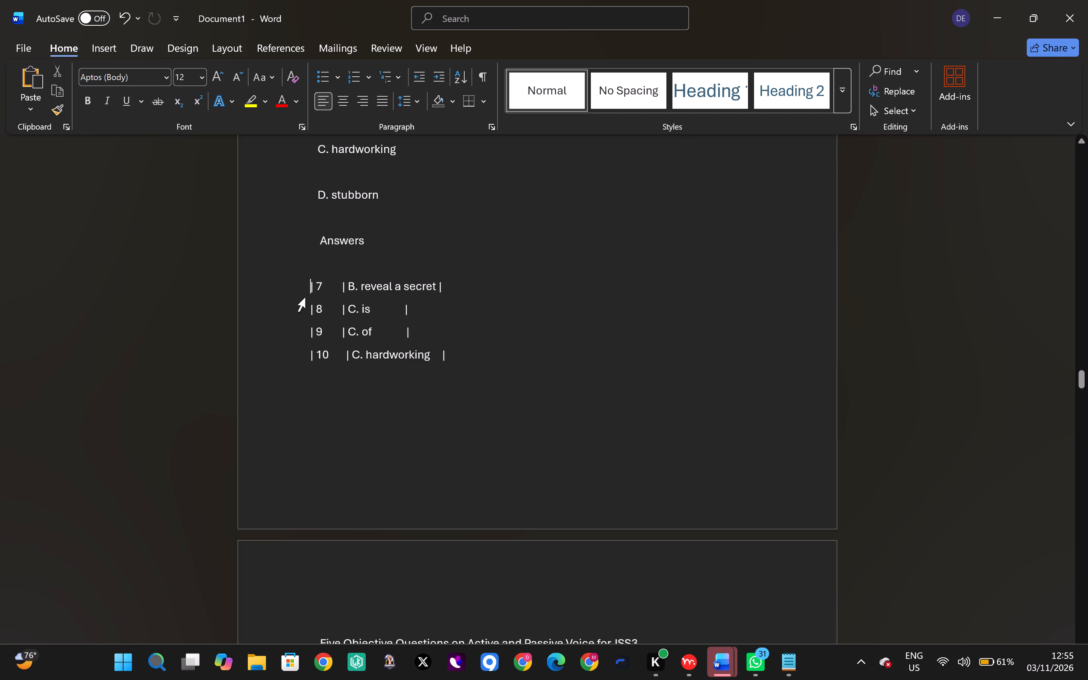
drag(305, 297, 383, 371)
key(BackSpace)
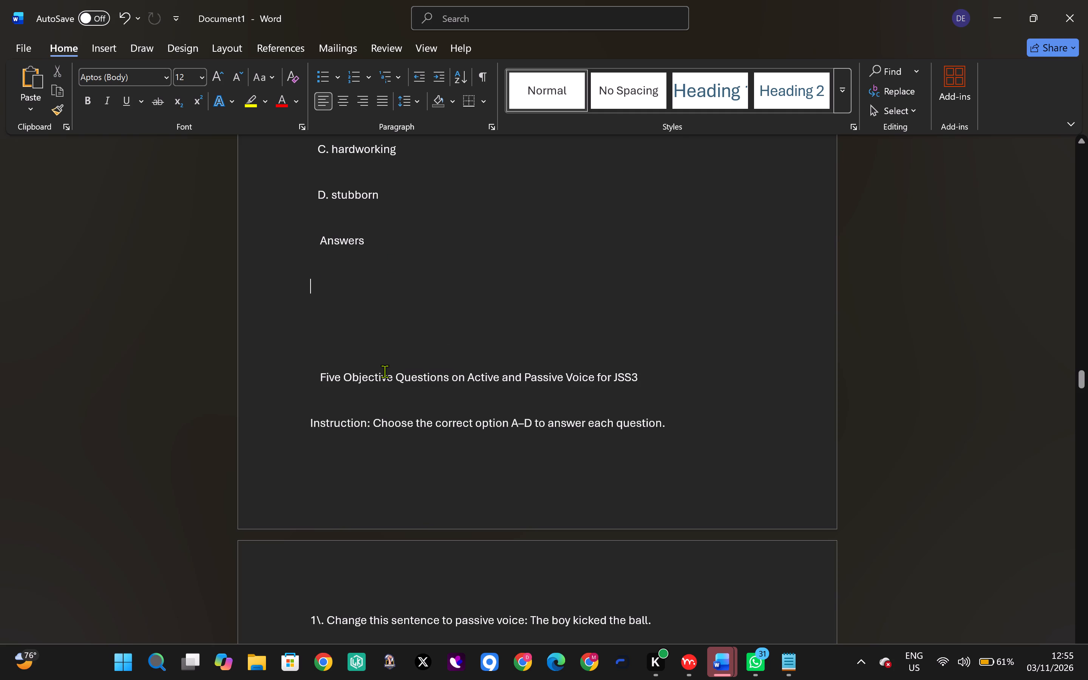
click(349, 325)
drag(388, 249, 382, 250)
click(292, 251)
key(BackSpace)
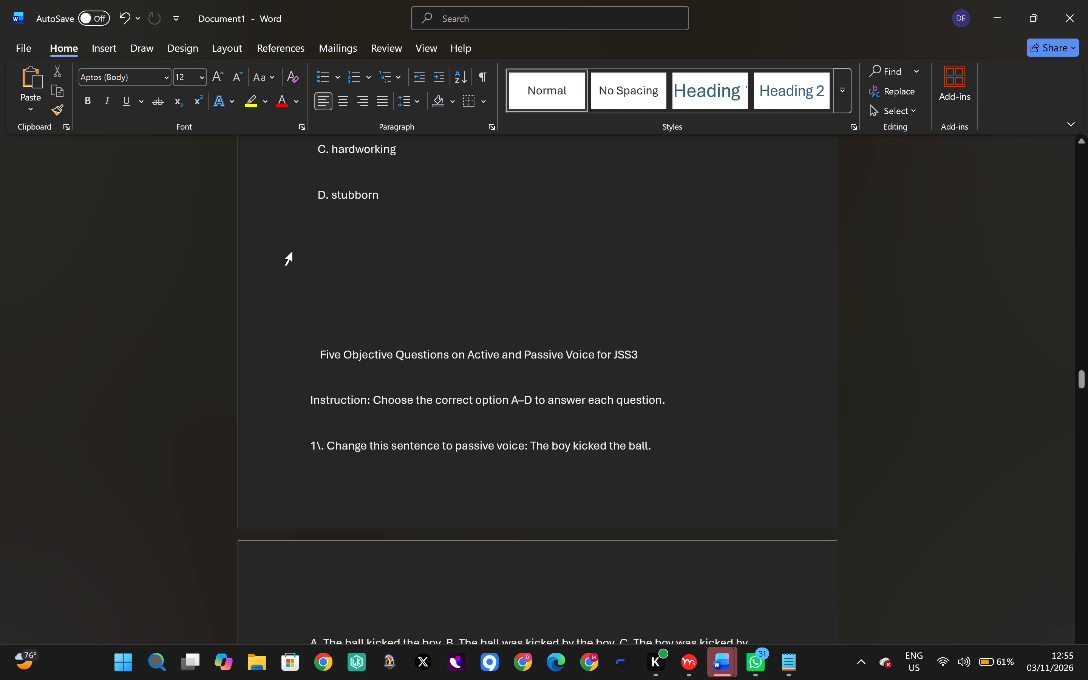
Remove the surplus blank lines above the "Five Objective Questions on Active and Passive Voice for JSS3" heading.
drag(308, 304, 314, 310)
key(BackSpace)
key(BackSpace)
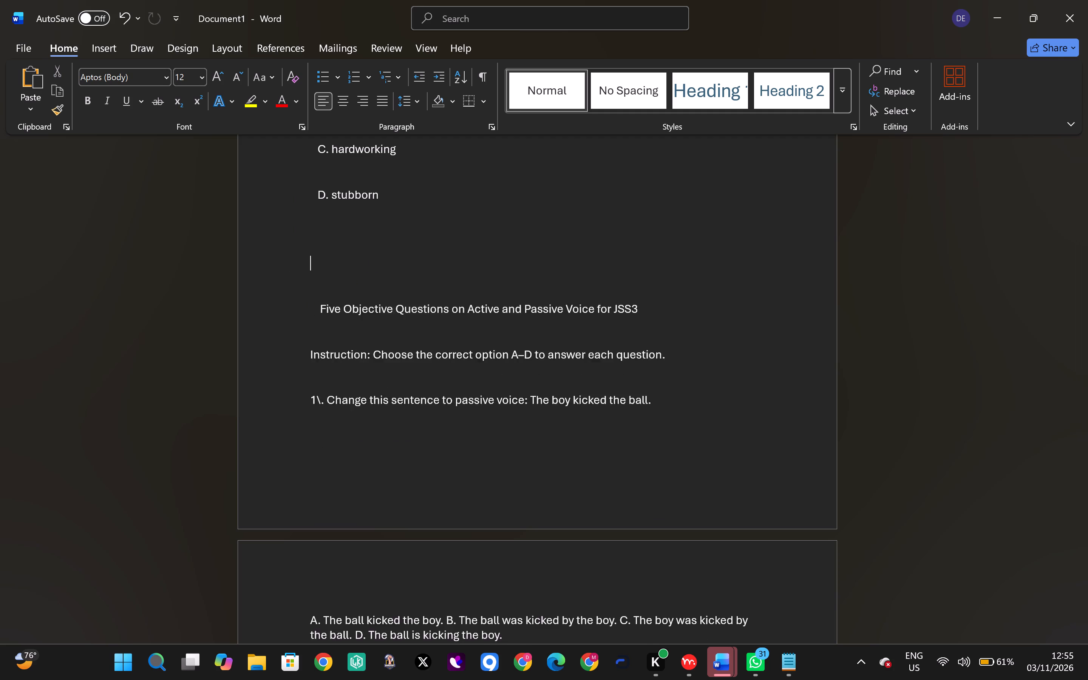
key(BackSpace)
key(BackSpace)
Delete the "Answers" heading and the five-answer key after the Active and Passive Voice questions.
scroll(388, 370, down, 5)
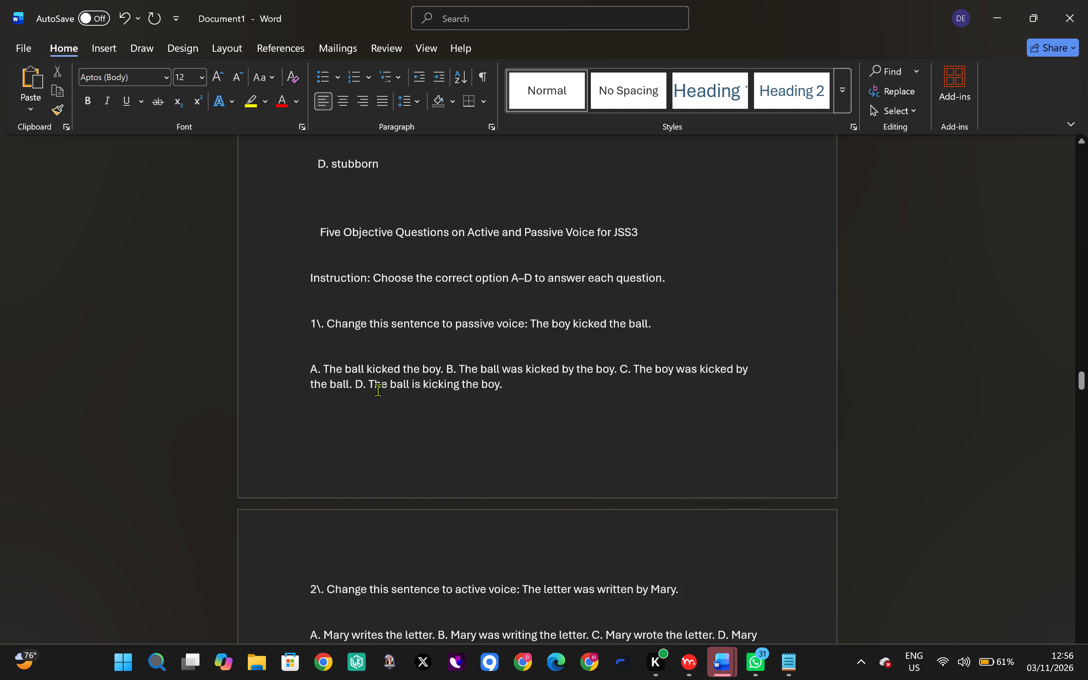
scroll(378, 390, down, 20)
scroll(354, 396, down, 7)
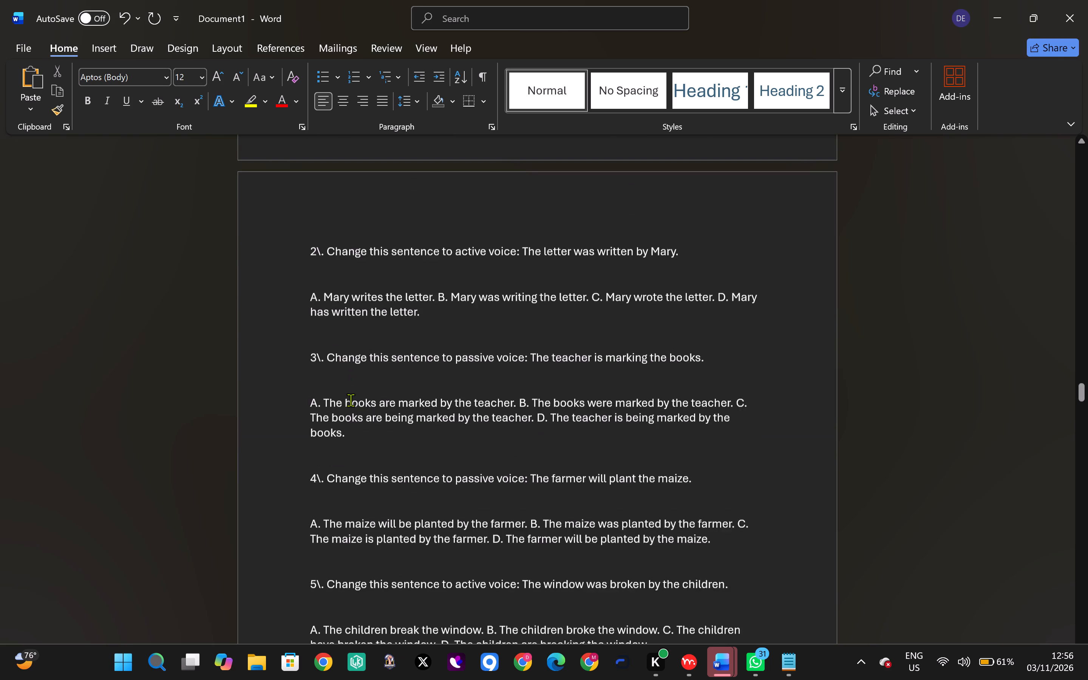
scroll(349, 400, down, 13)
scroll(349, 400, up, 1)
scroll(348, 400, down, 19)
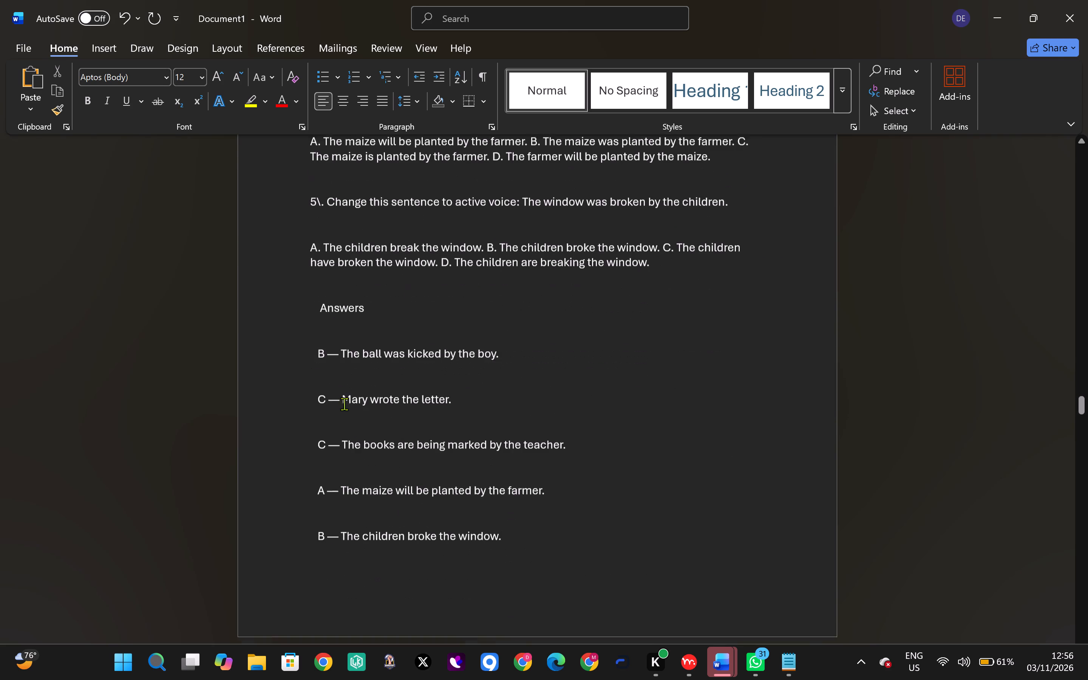
drag(312, 300, 379, 487)
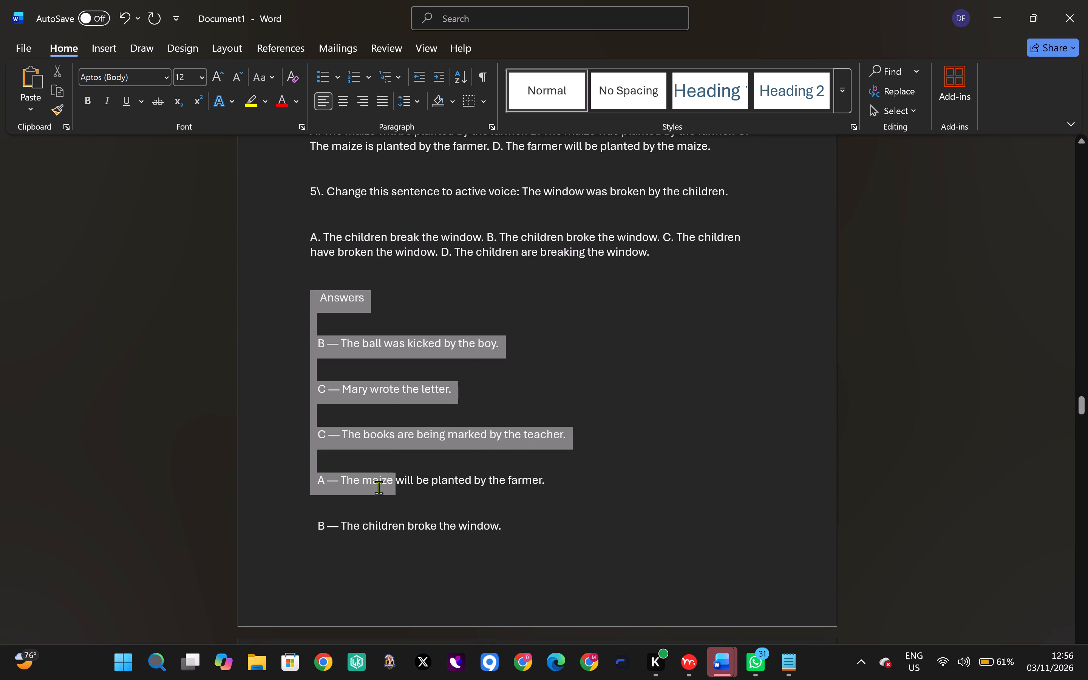
drag(379, 487, 453, 556)
scroll(441, 547, down, 18)
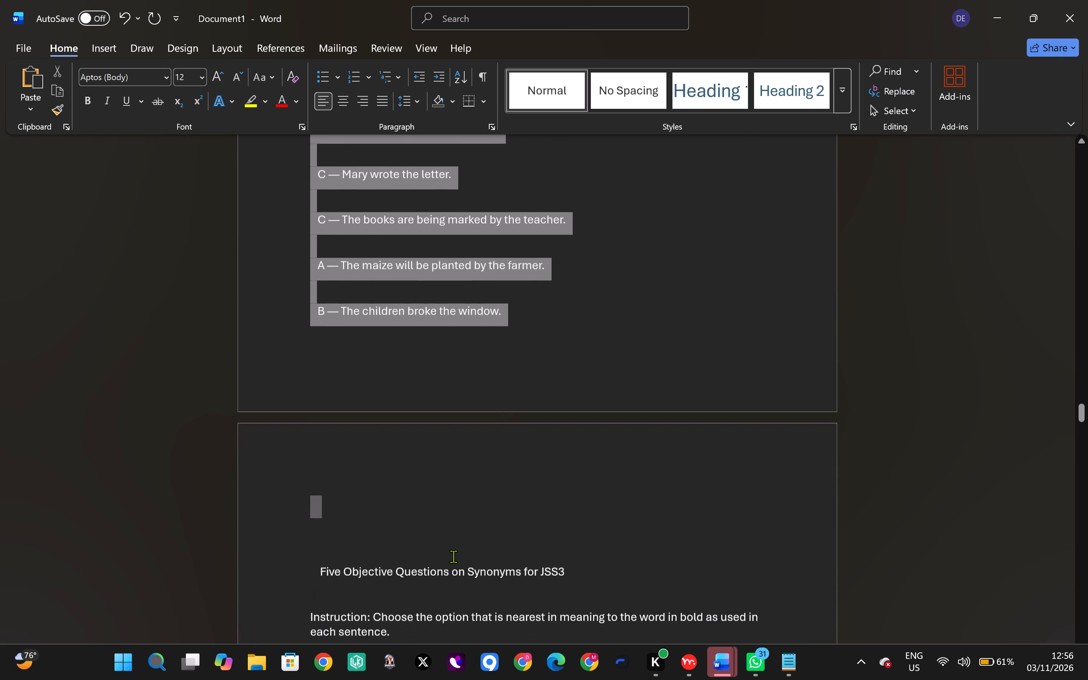
drag(453, 556, 465, 553)
key(BackSpace)
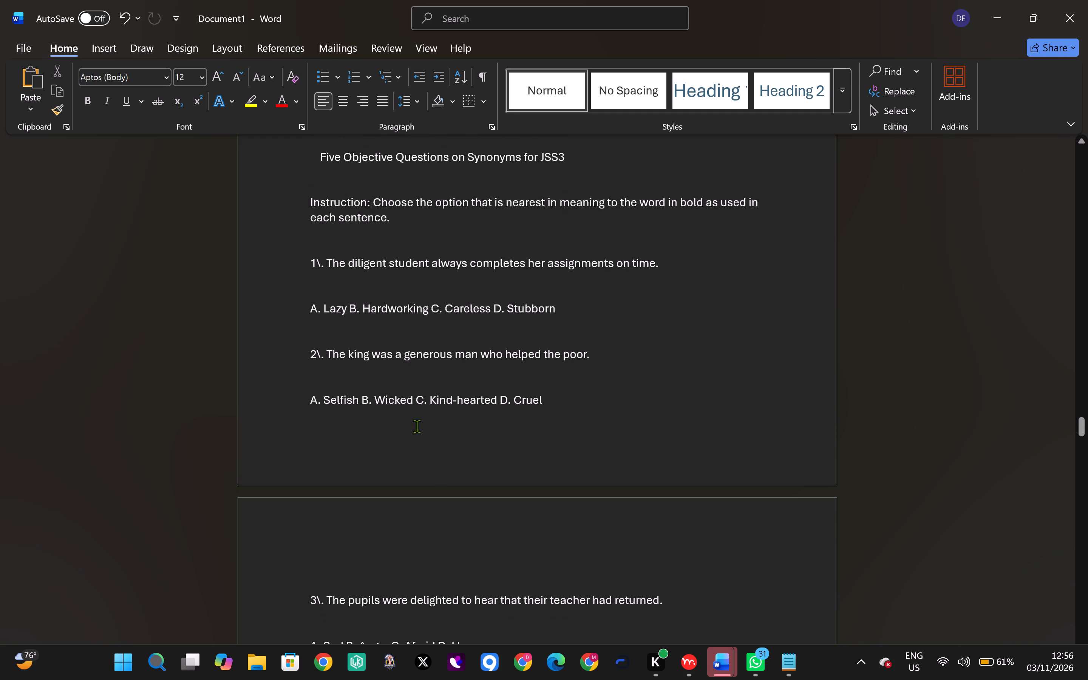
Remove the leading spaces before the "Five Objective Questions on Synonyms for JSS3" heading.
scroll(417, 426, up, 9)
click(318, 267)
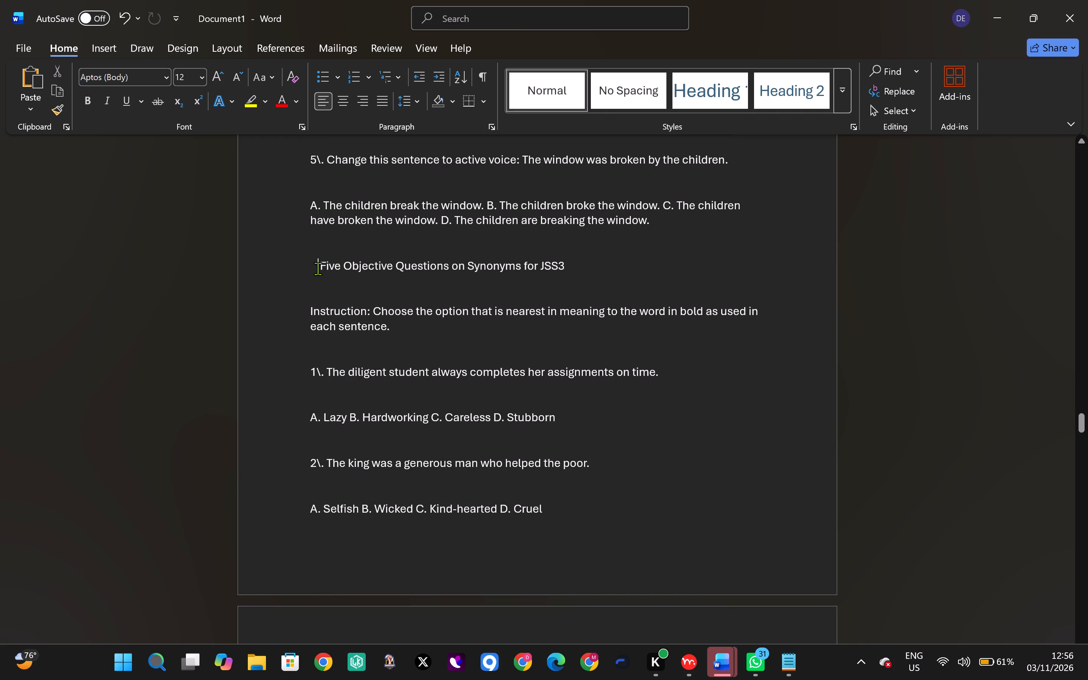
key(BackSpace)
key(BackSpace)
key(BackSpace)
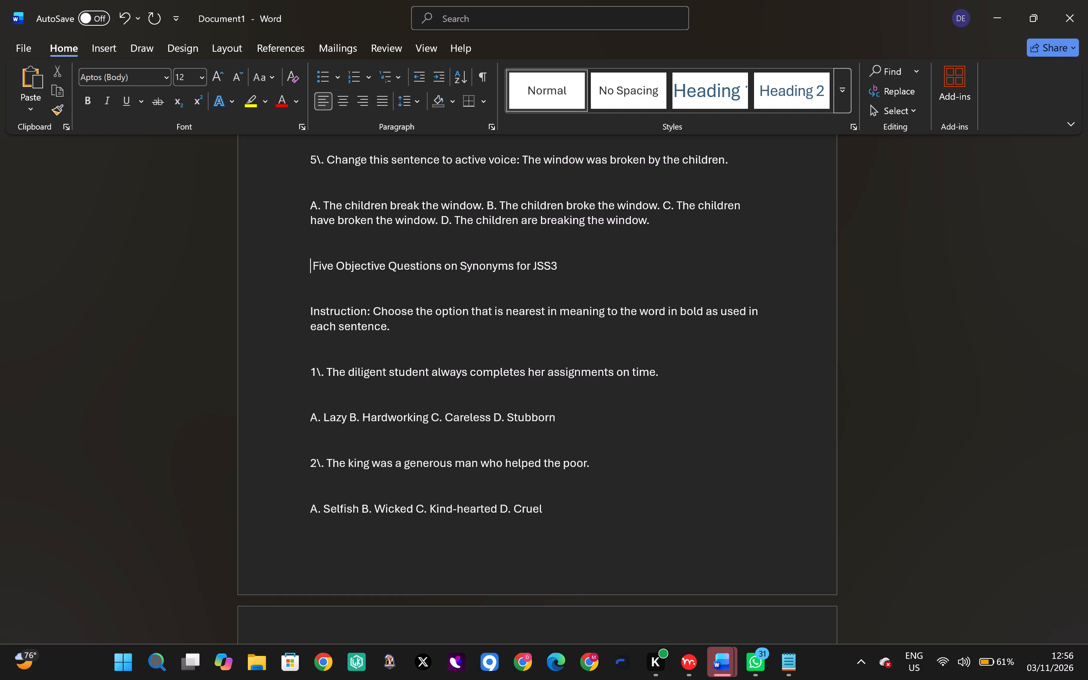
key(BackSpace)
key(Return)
Delete the "Five Objective Questions on Synonyms for JSS3" heading and the "Instruction:" label below it.
scroll(335, 288, down, 12)
scroll(335, 300, down, 12)
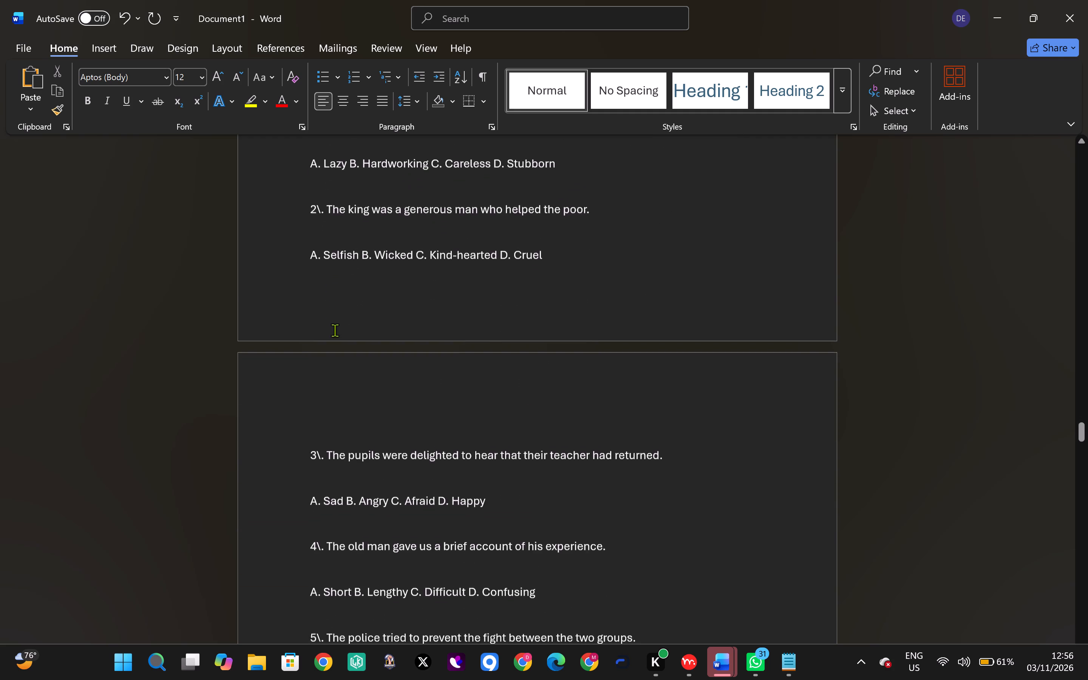
scroll(335, 330, down, 4)
scroll(335, 332, up, 7)
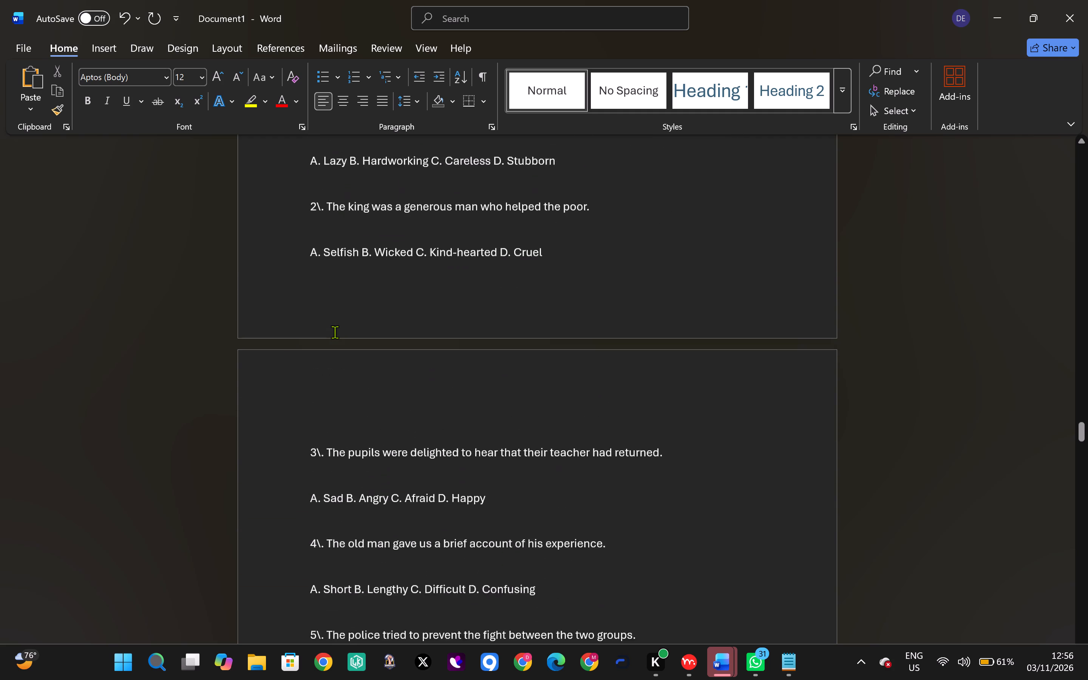
scroll(335, 332, up, 12)
scroll(335, 332, up, 10)
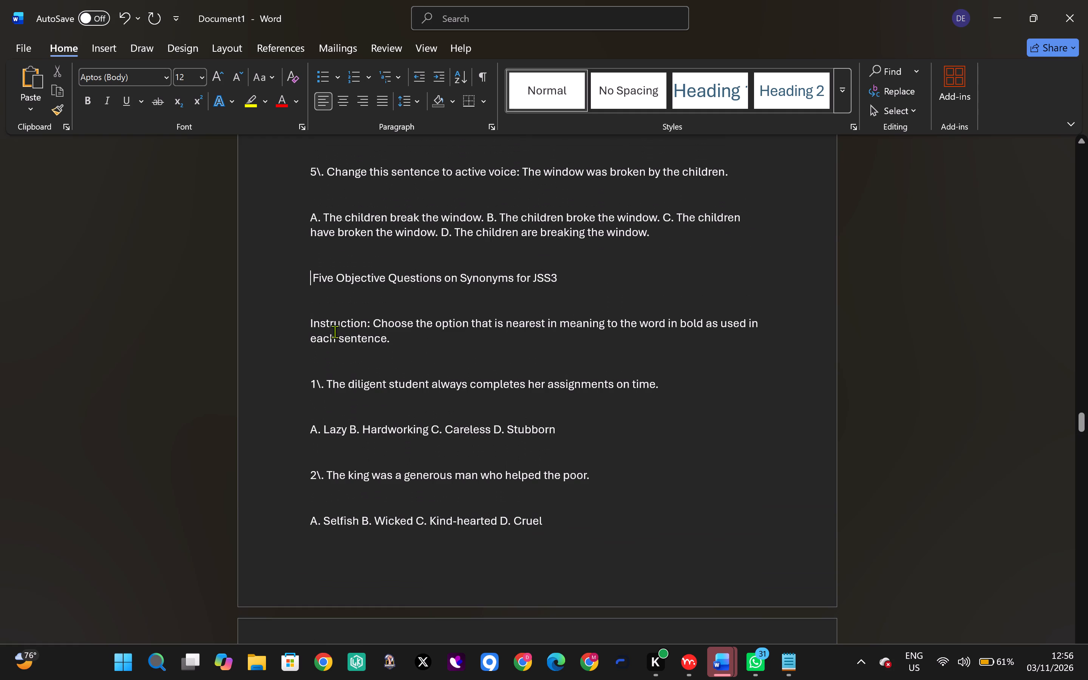
drag(310, 277, 337, 287)
drag(337, 287, 376, 327)
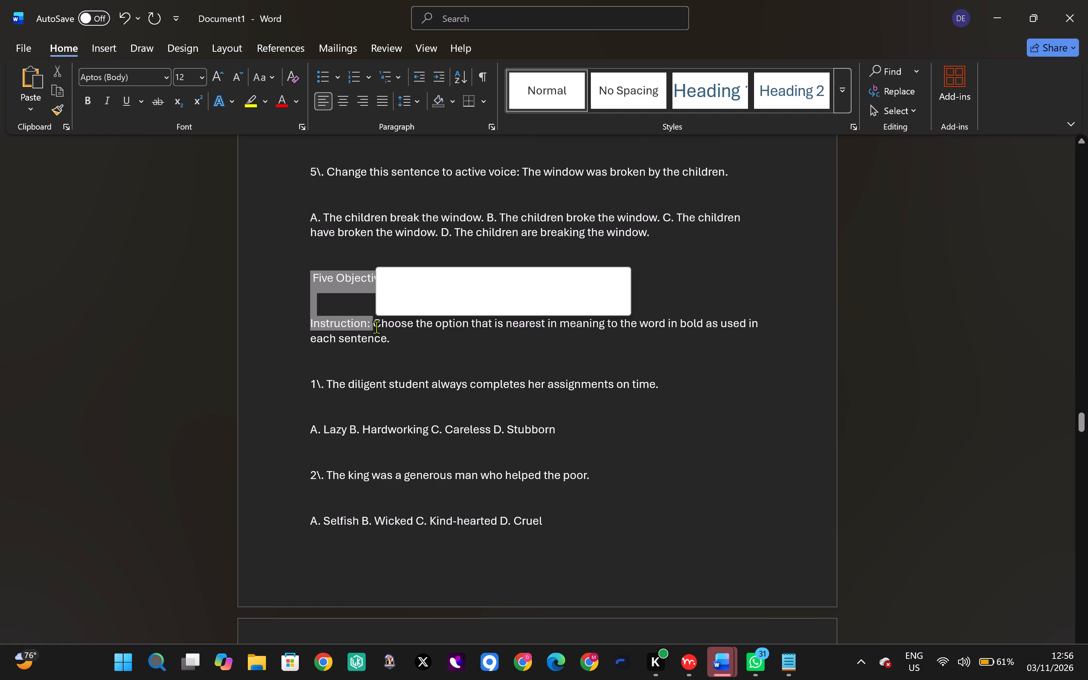
key(BackSpace)
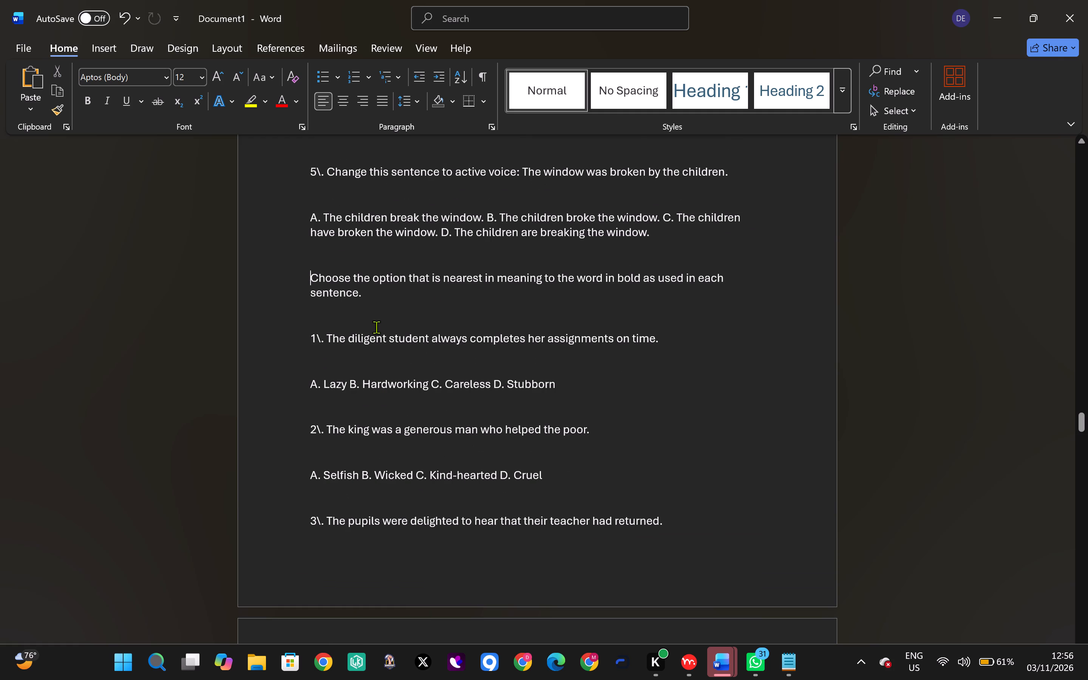
Make the sentence "Choose the option that is nearest in meaning to the word in bold as used in each sentence." bold.
drag(309, 283, 341, 320)
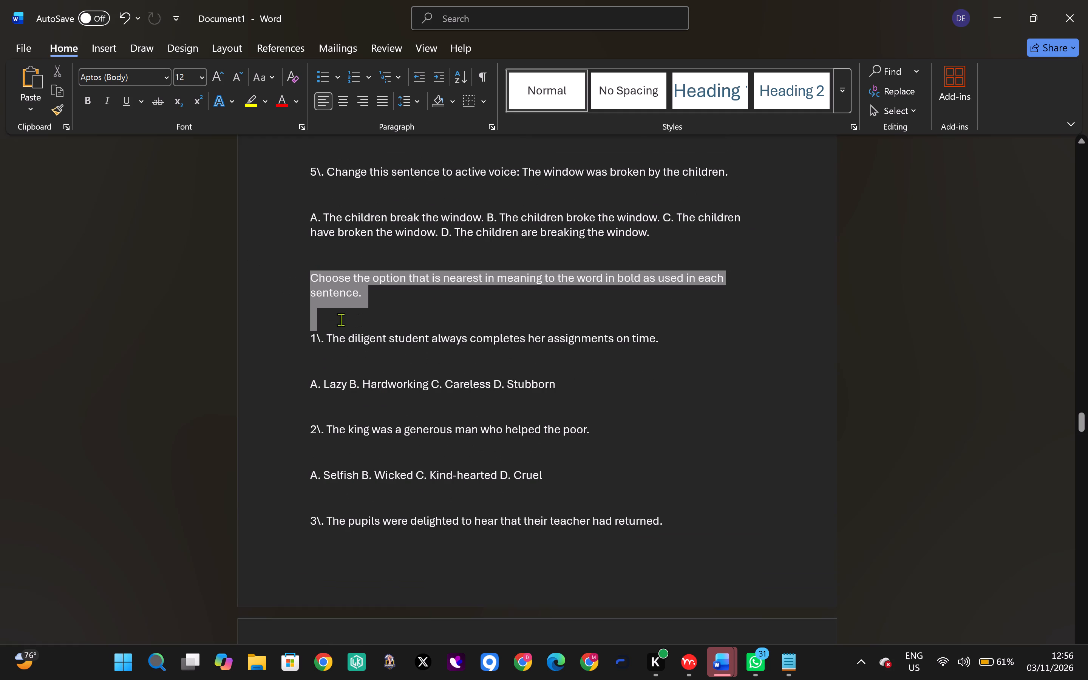
drag(341, 320, 373, 307)
scroll(350, 305, up, 1)
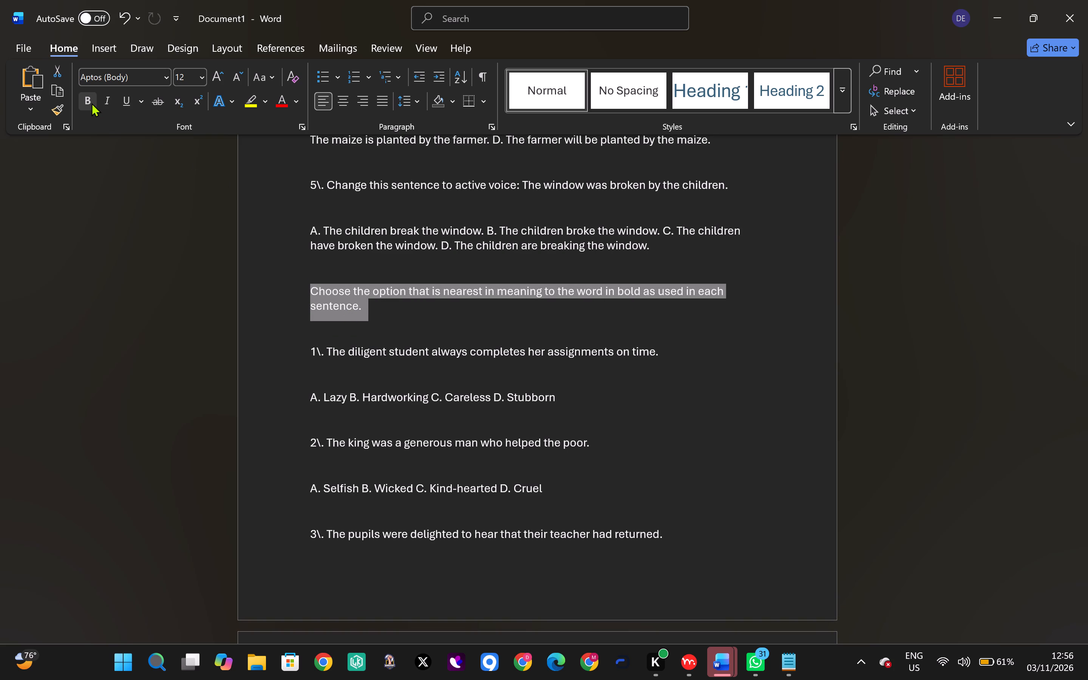
click(91, 103)
click(414, 312)
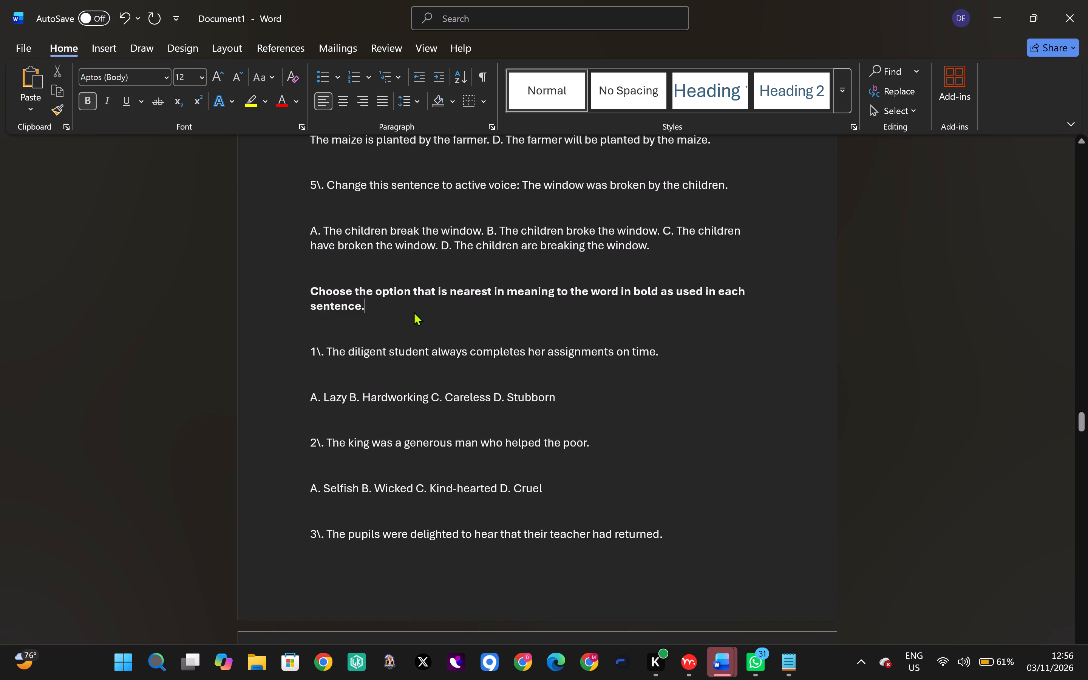
Delete the "Answers" heading and the five-answer key after the synonyms questions, along with the spare blank line.
scroll(397, 318, up, 10)
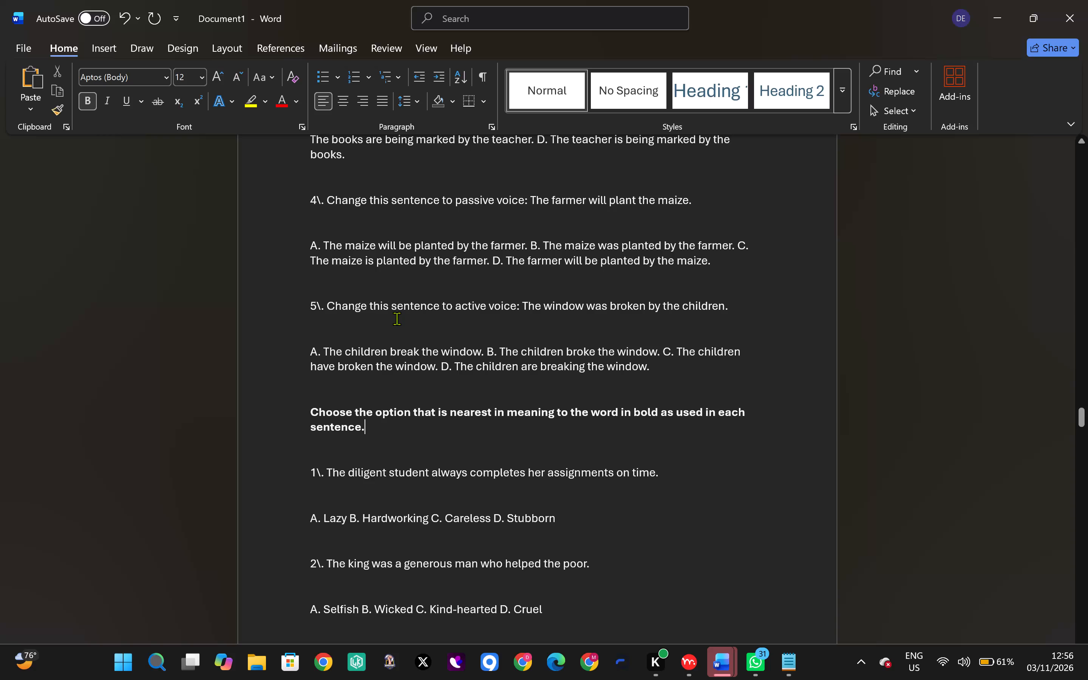
scroll(377, 474, down, 6)
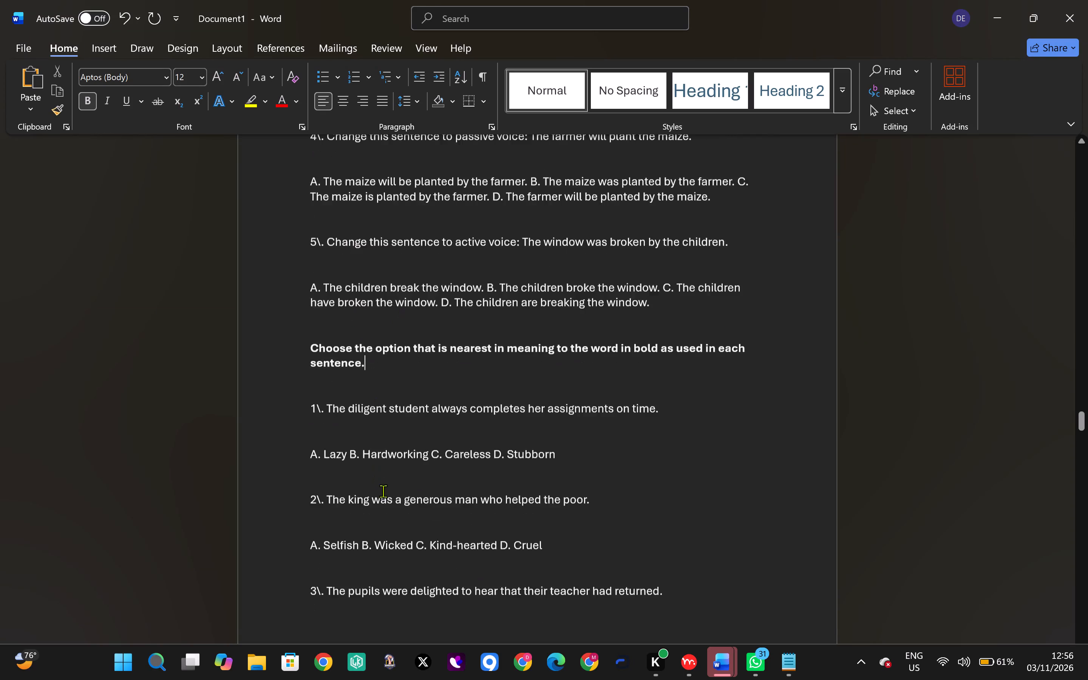
scroll(383, 491, down, 18)
scroll(383, 496, down, 16)
scroll(383, 498, down, 8)
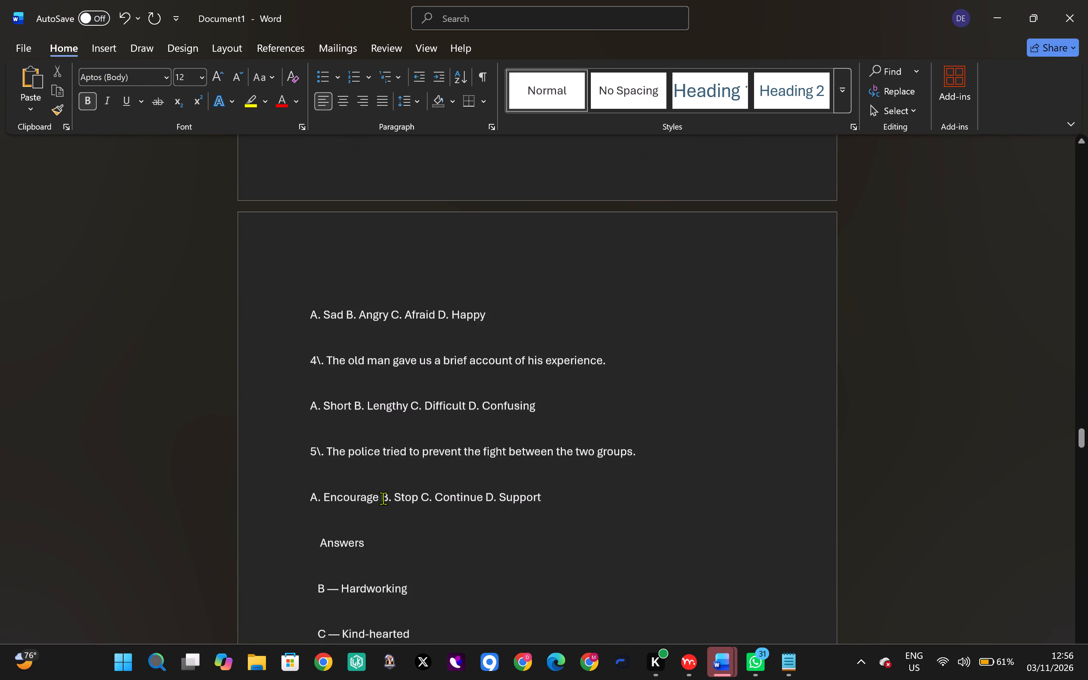
scroll(382, 498, down, 17)
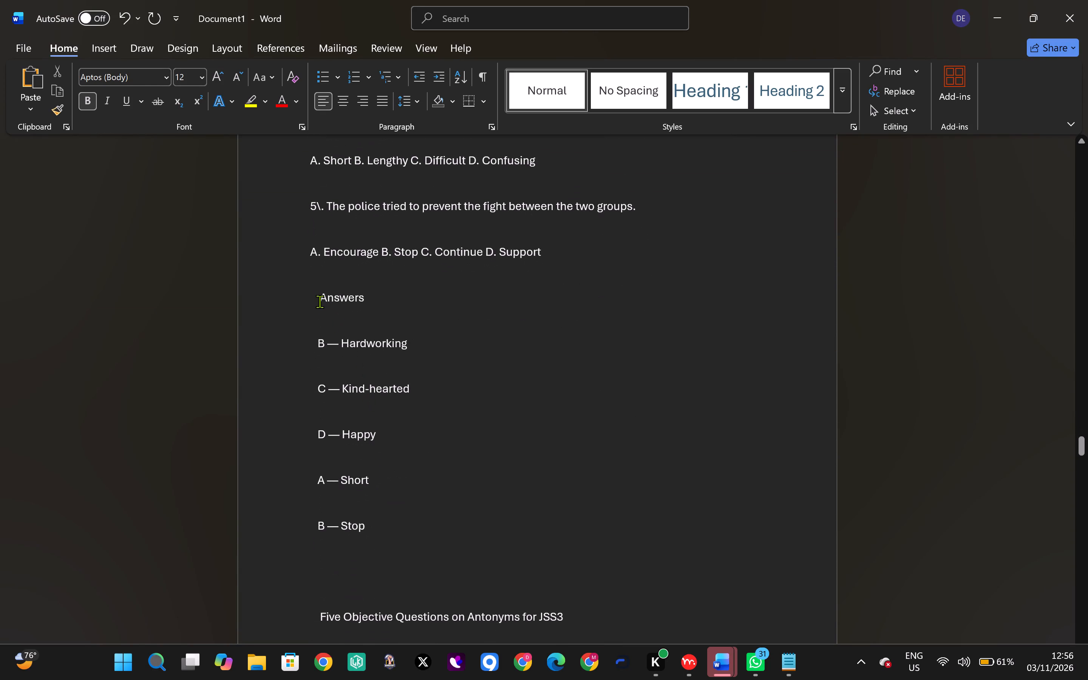
drag(314, 292, 413, 527)
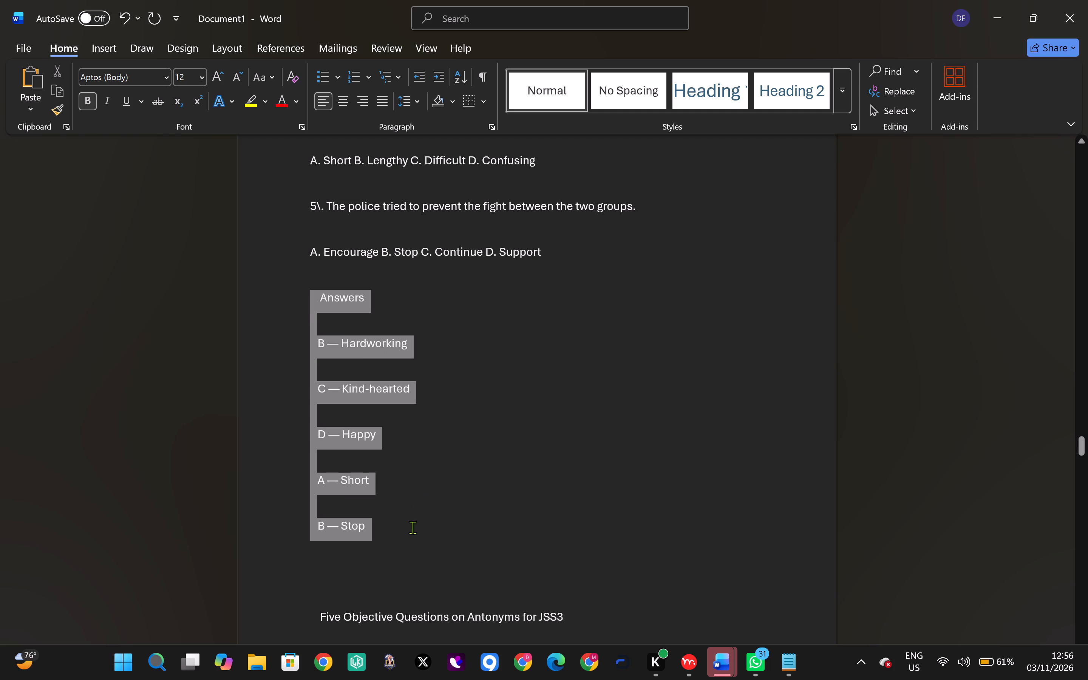
drag(413, 527, 413, 533)
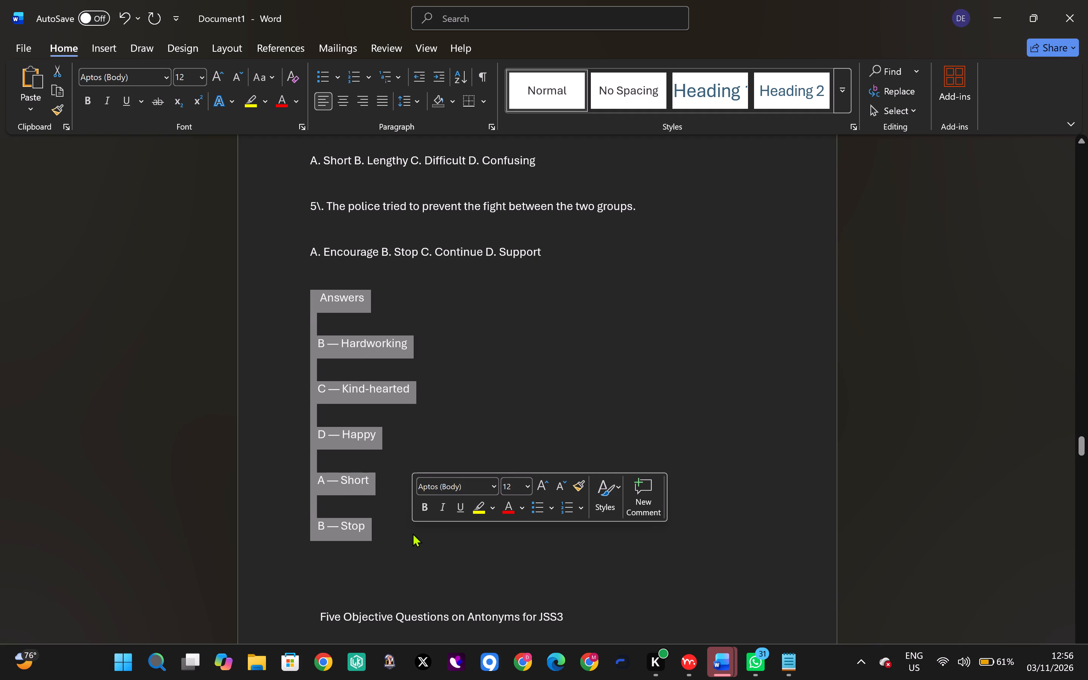
key(BackSpace)
key(BackSpace)
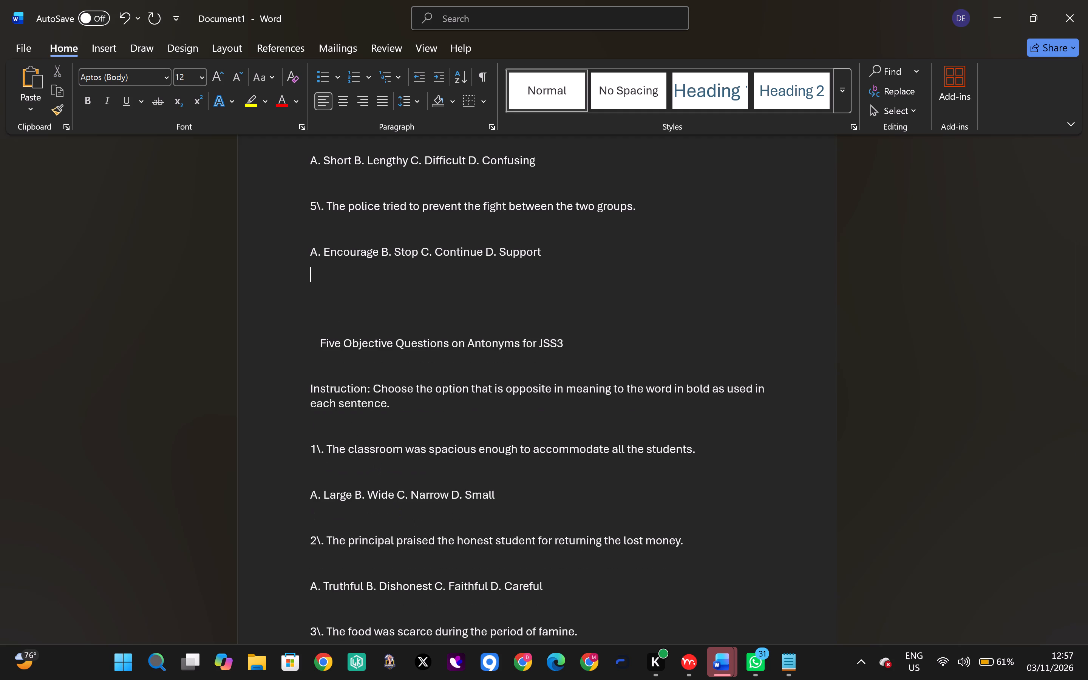
key(BackSpace)
Delete the "Five Objective Questions on Antonyms for JSS3" heading, its leading spaces and the "Instruction:" label below it.
scroll(323, 362, down, 5)
scroll(323, 362, up, 1)
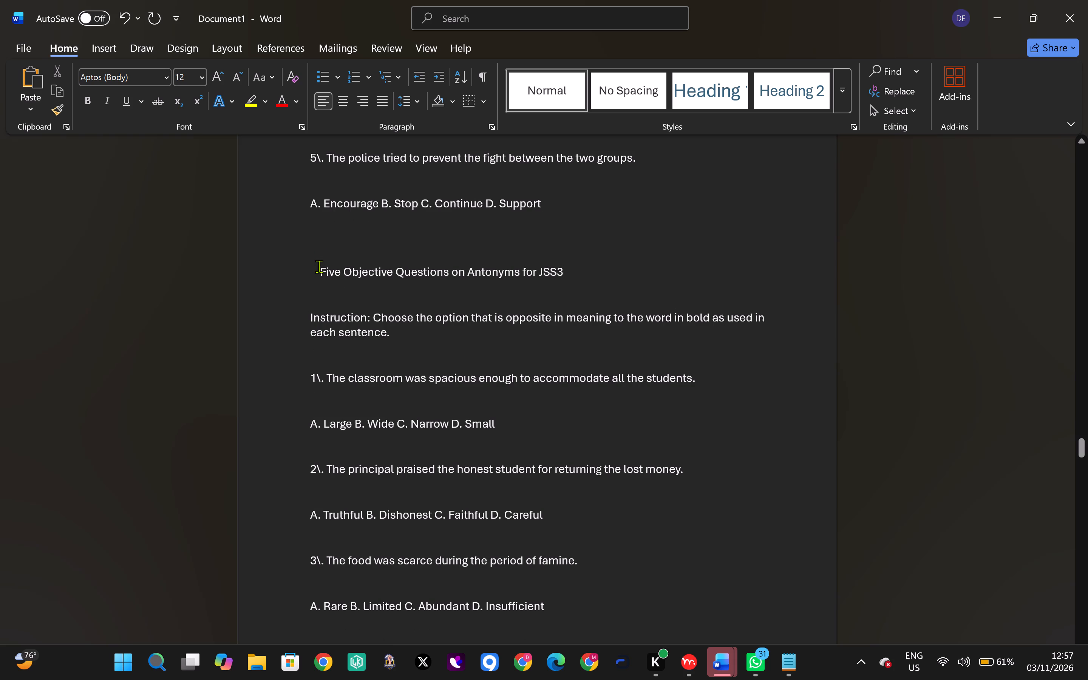
drag(321, 270, 354, 322)
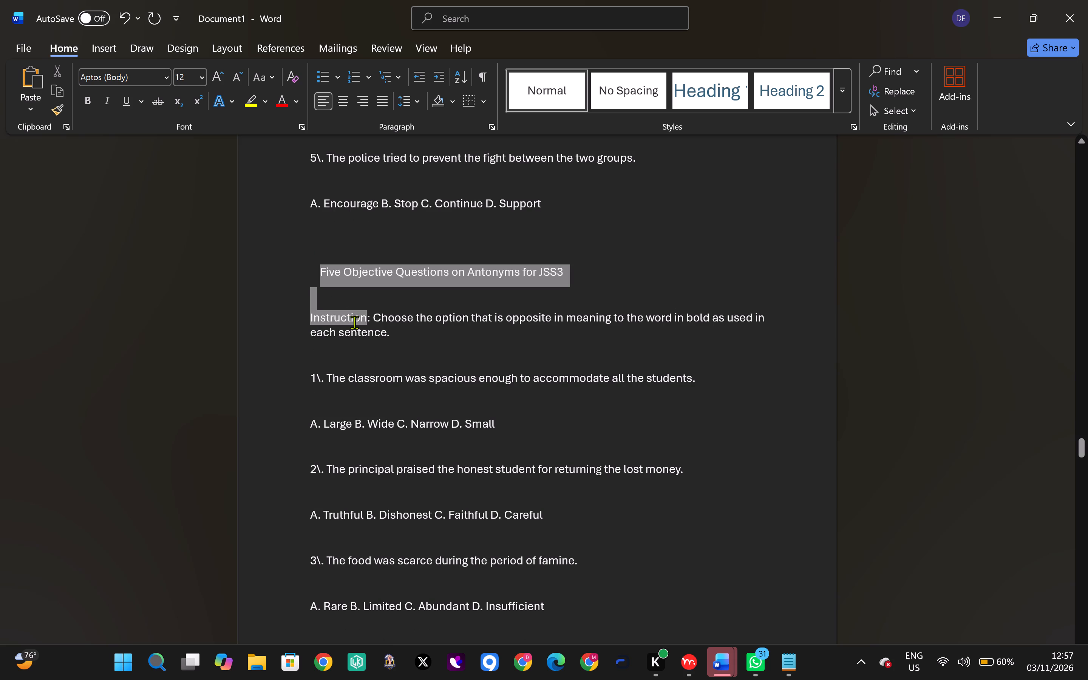
drag(354, 322, 355, 321)
drag(355, 321, 372, 322)
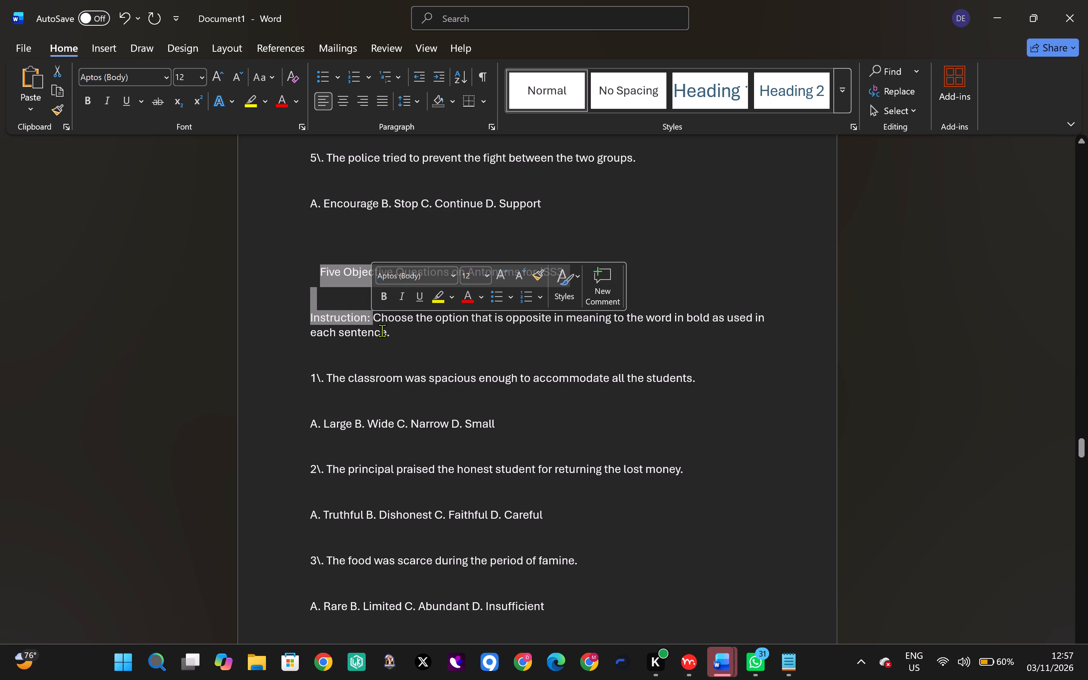
key(BackSpace)
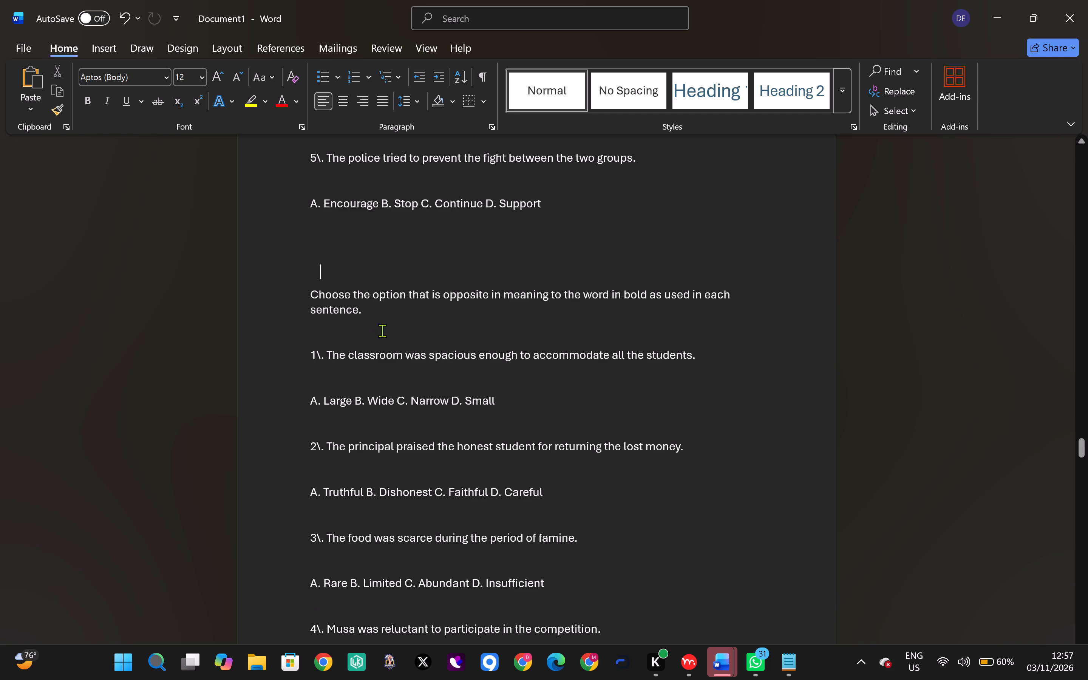
key(BackSpace)
key(BackSpace)
key(BackSpace)
key(BackSpace)
key(BackSpace)
Delete everything from the antonyms "Answers" heading through the "Instruction:" label under "10 Objective Questions on Literature in English for JSS3".
scroll(382, 331, down, 18)
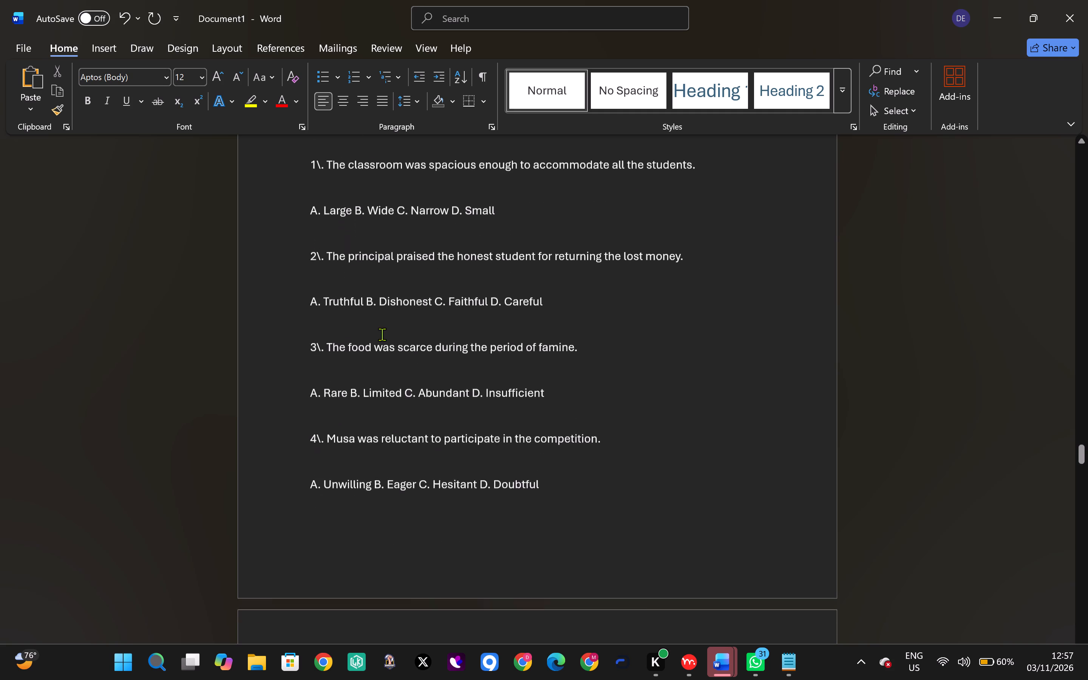
scroll(382, 334, down, 18)
scroll(382, 340, up, 1)
scroll(382, 342, down, 20)
scroll(382, 342, down, 3)
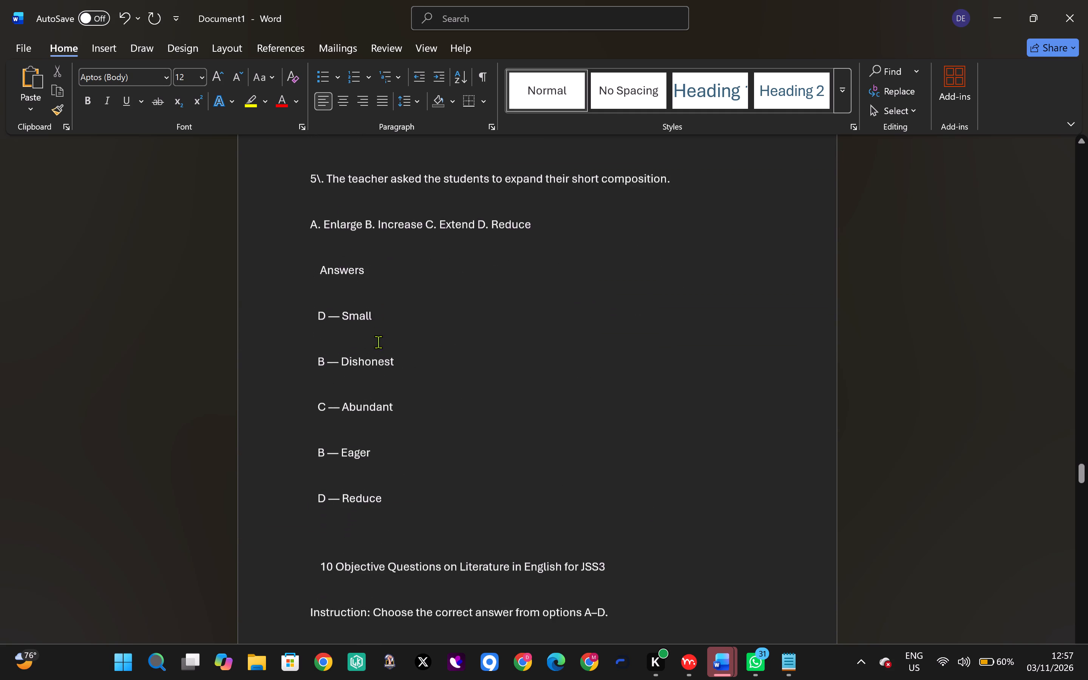
drag(320, 252, 377, 371)
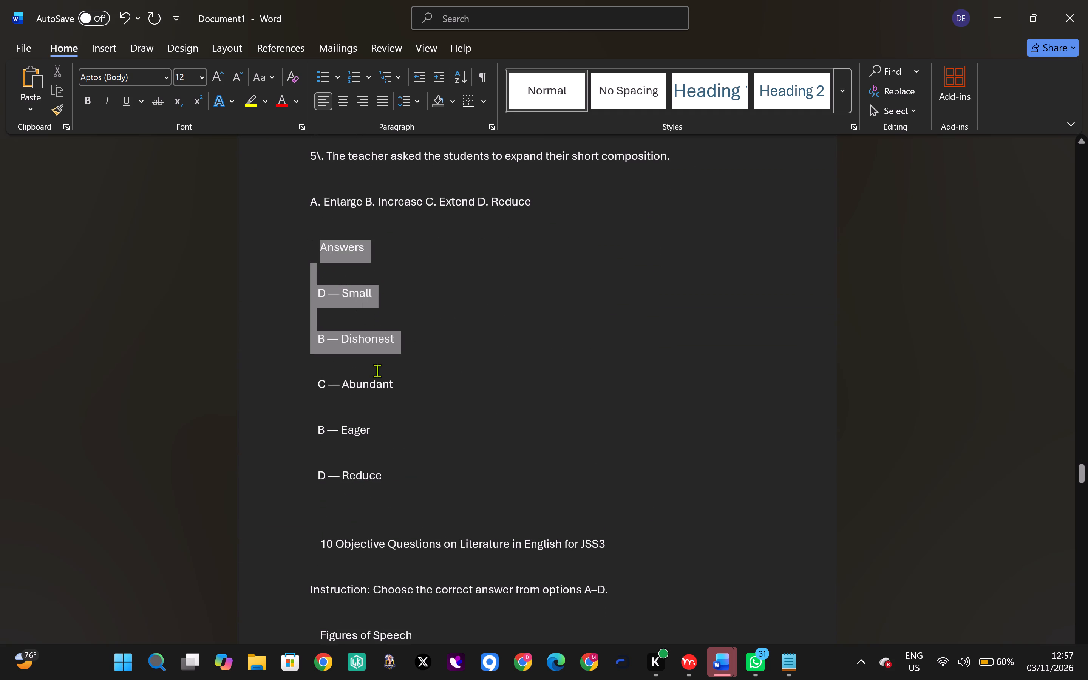
drag(377, 371, 403, 535)
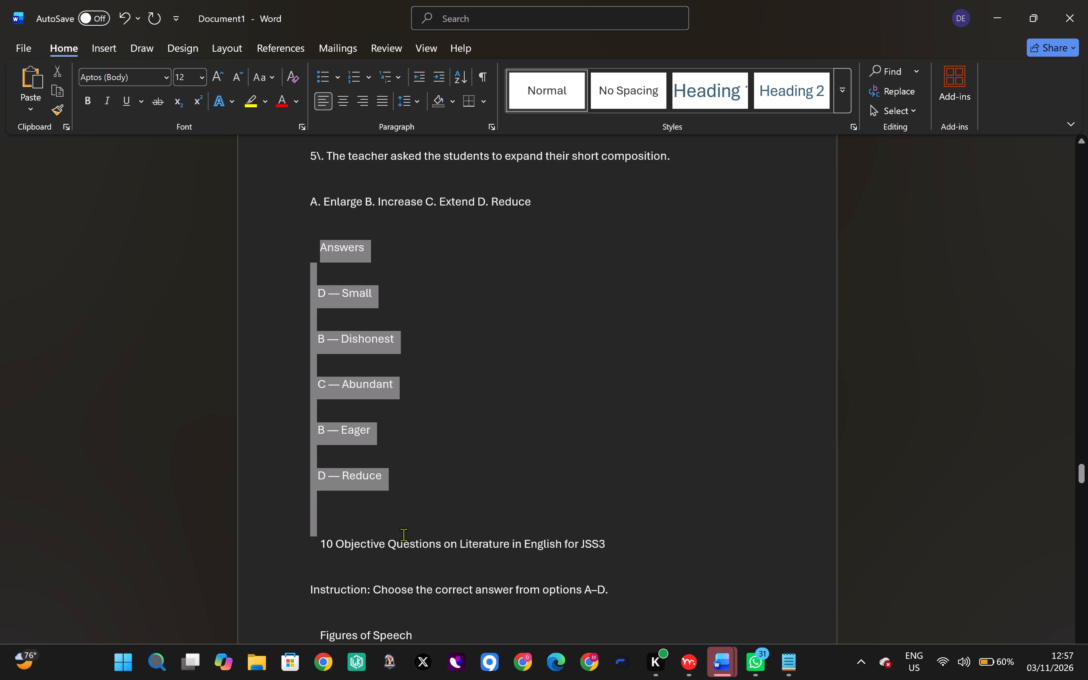
drag(403, 535, 375, 593)
key(BackSpace)
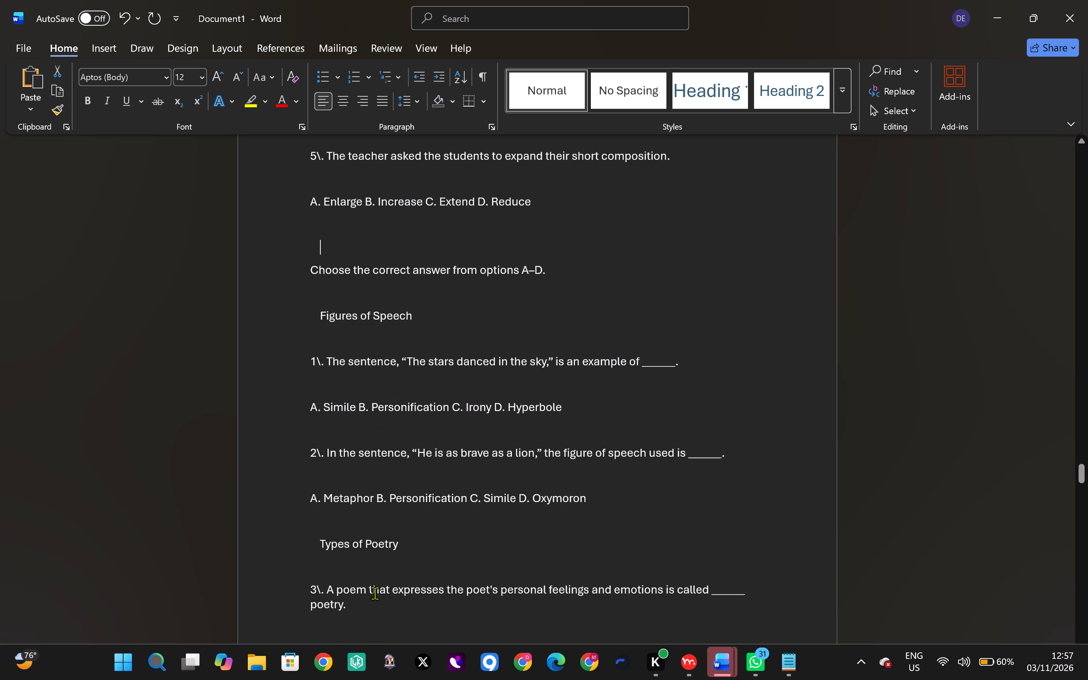
Delete the "Types of Poetry" heading and its extra blank lines between literature questions 2 and 3.
scroll(375, 592, down, 4)
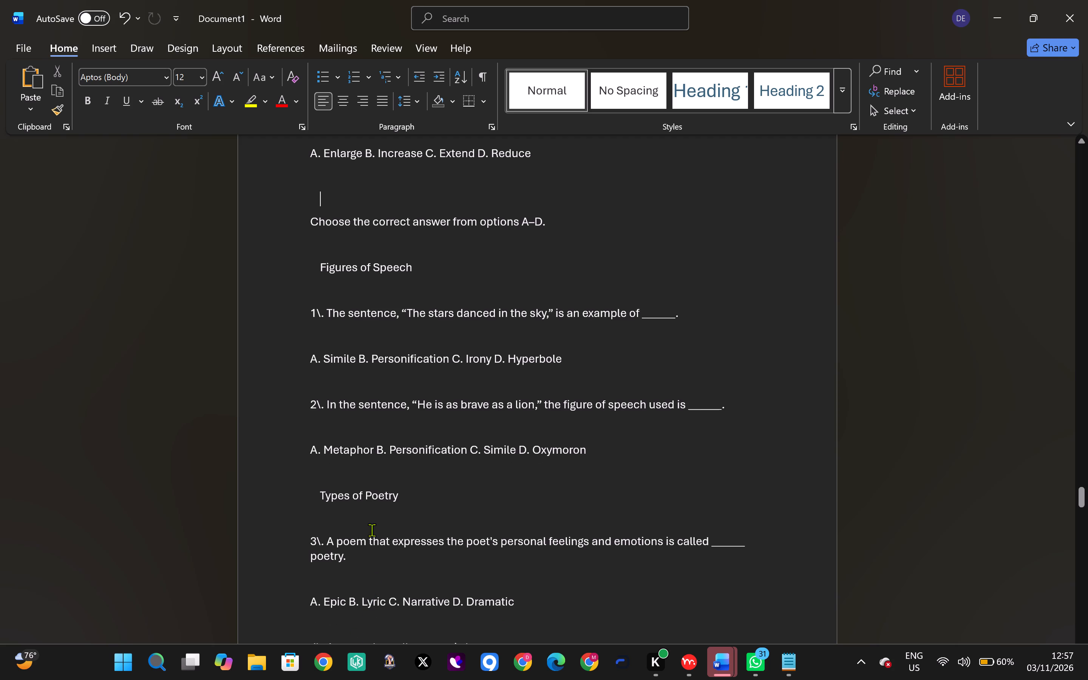
scroll(369, 530, down, 13)
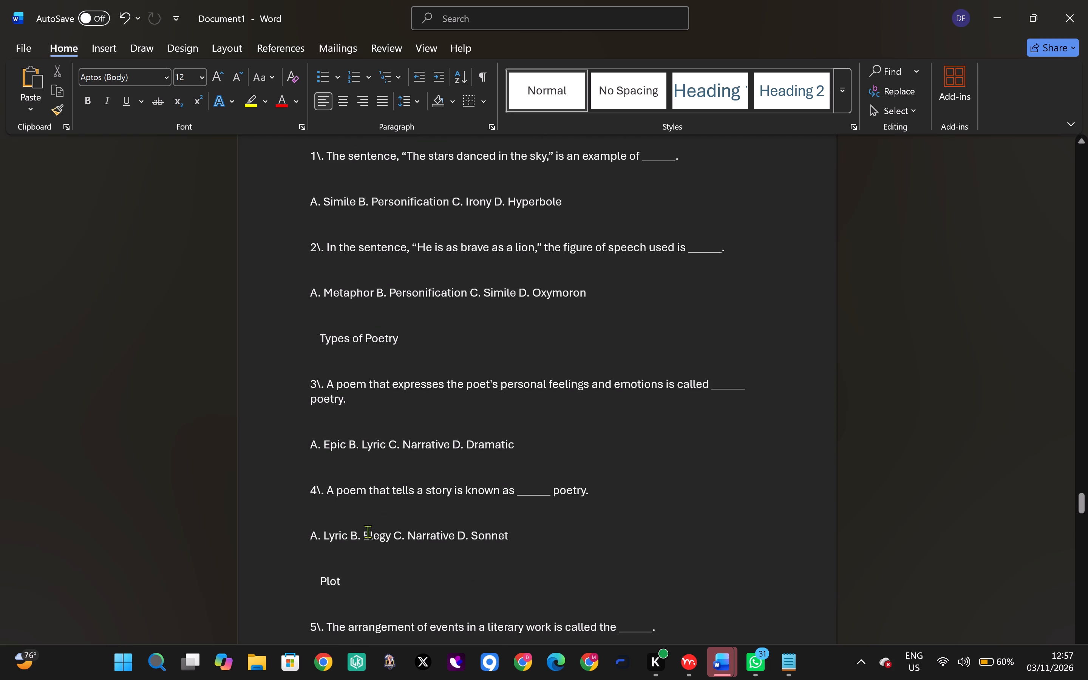
scroll(368, 532, down, 5)
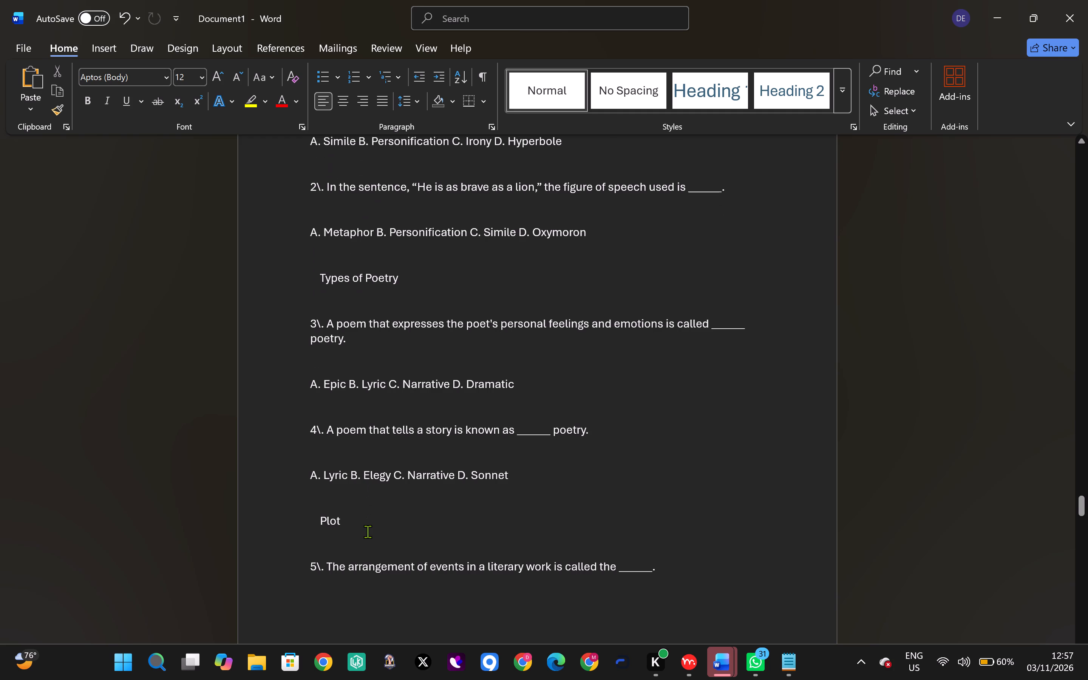
click(423, 277)
key(BackSpace)
key(BackSpace)
key(BackSpace)
key(BackSpace)
key(BackSpace)
key(BackSpace)
key(BackSpace)
key(BackSpace)
key(BackSpace)
key(BackSpace)
key(BackSpace)
key(BackSpace)
key(BackSpace)
key(BackSpace)
key(BackSpace)
key(BackSpace)
key(BackSpace)
key(BackSpace)
key(BackSpace)
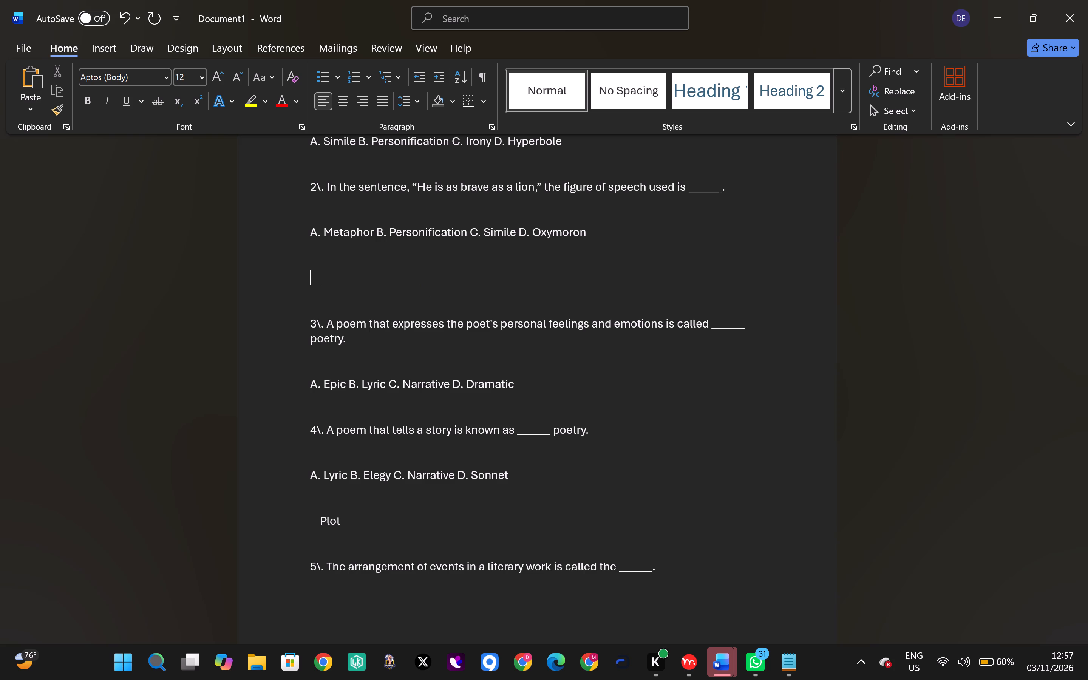
key(BackSpace)
key(BackSpace)
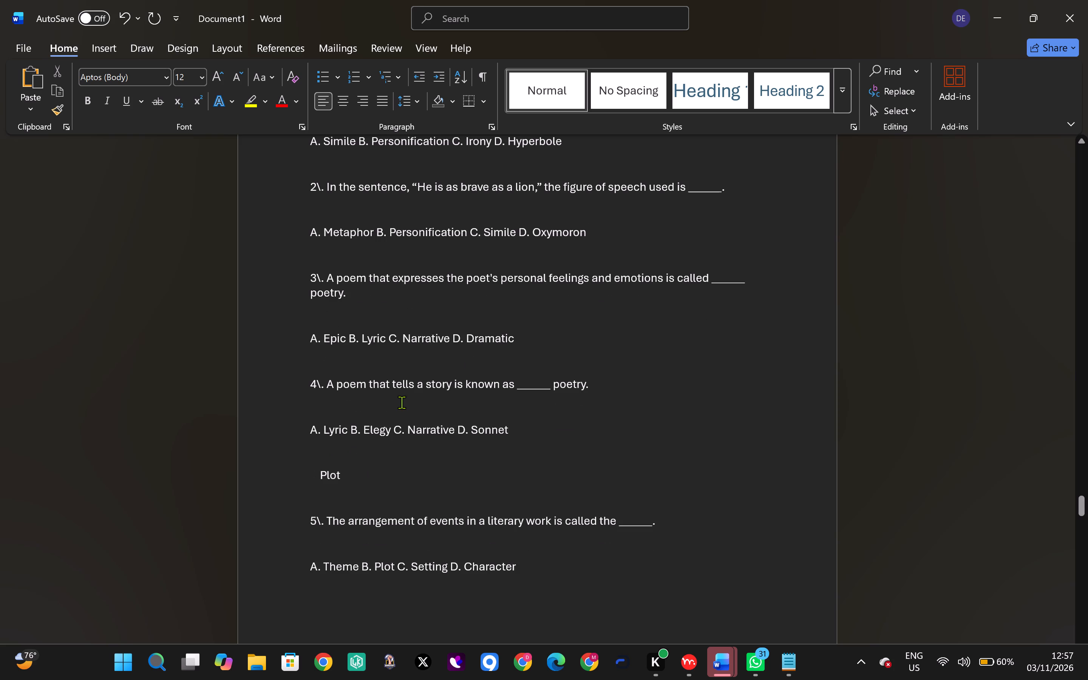
Delete the "Plot" heading between literature questions 4 and 5, keeping one blank line before question 5.
scroll(402, 408, down, 7)
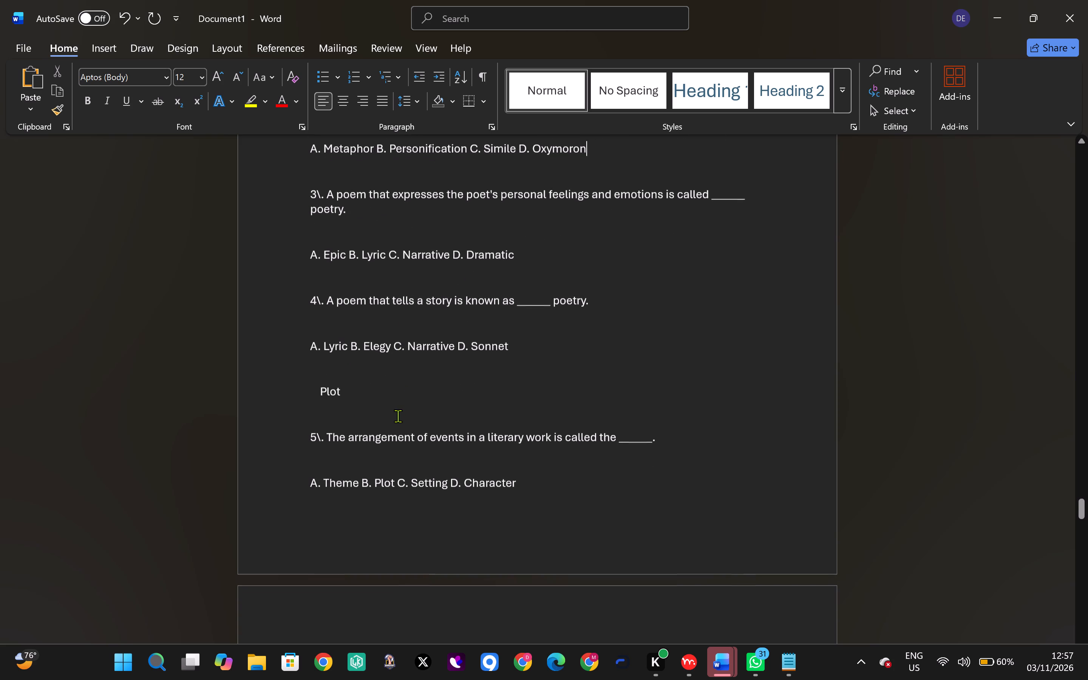
click(387, 411)
key(BackSpace)
key(BackSpace)
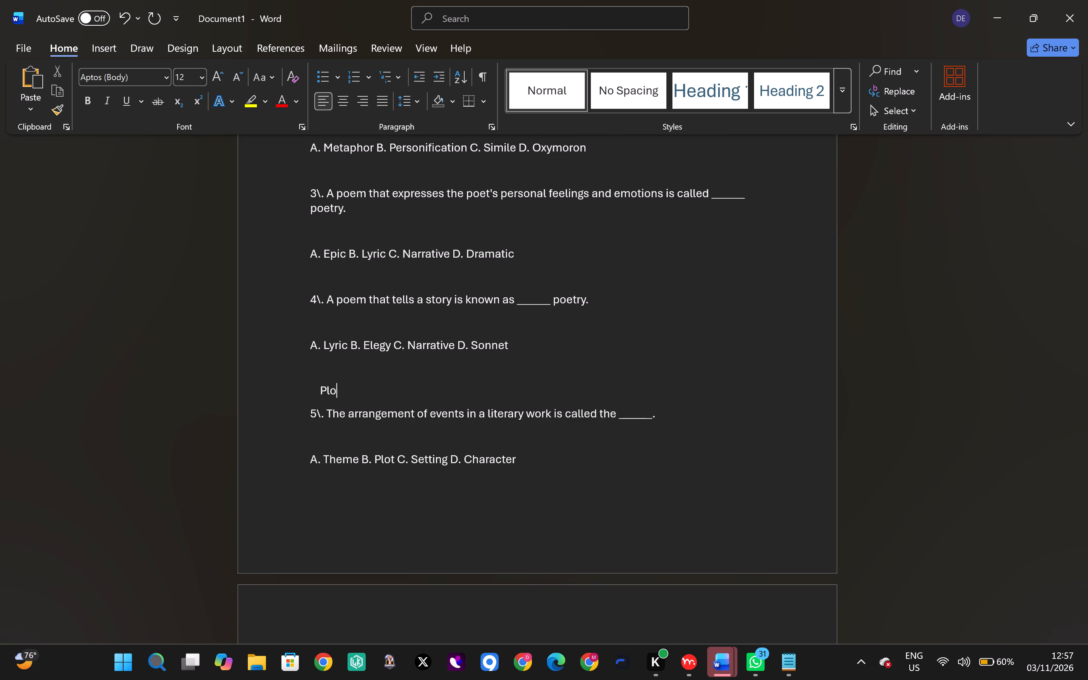
key(BackSpace)
key(BackSpace)
key(BackSpace)
key(BackSpace)
key(BackSpace)
key(BackSpace)
key(BackSpace)
key(BackSpace)
key(BackSpace)
key(BackSpace)
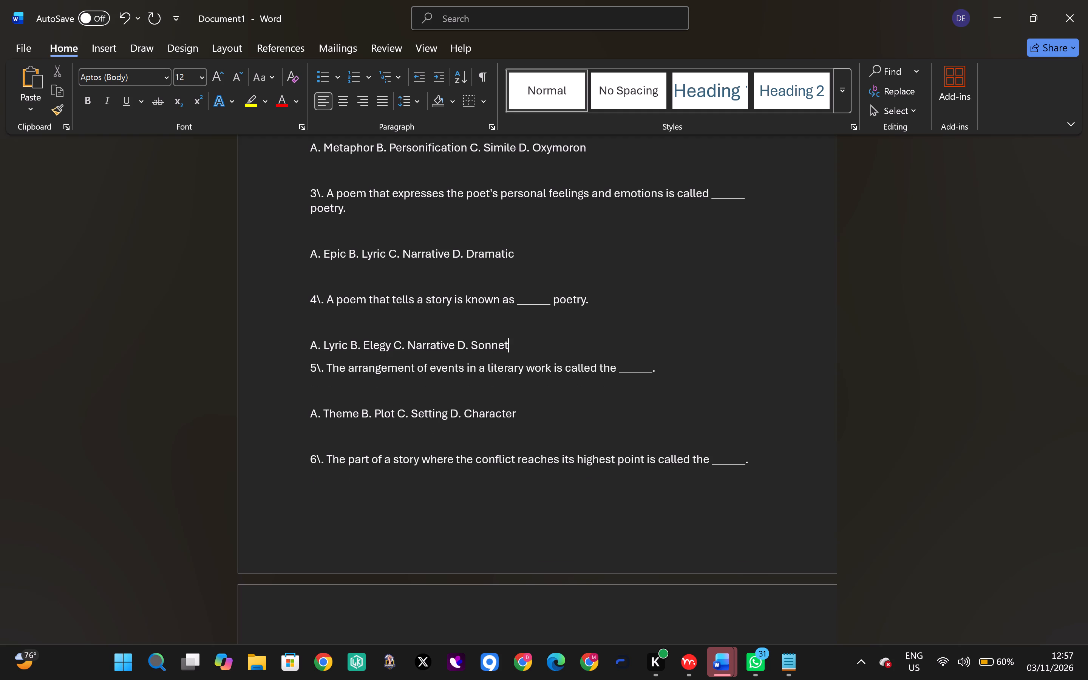
key(Return)
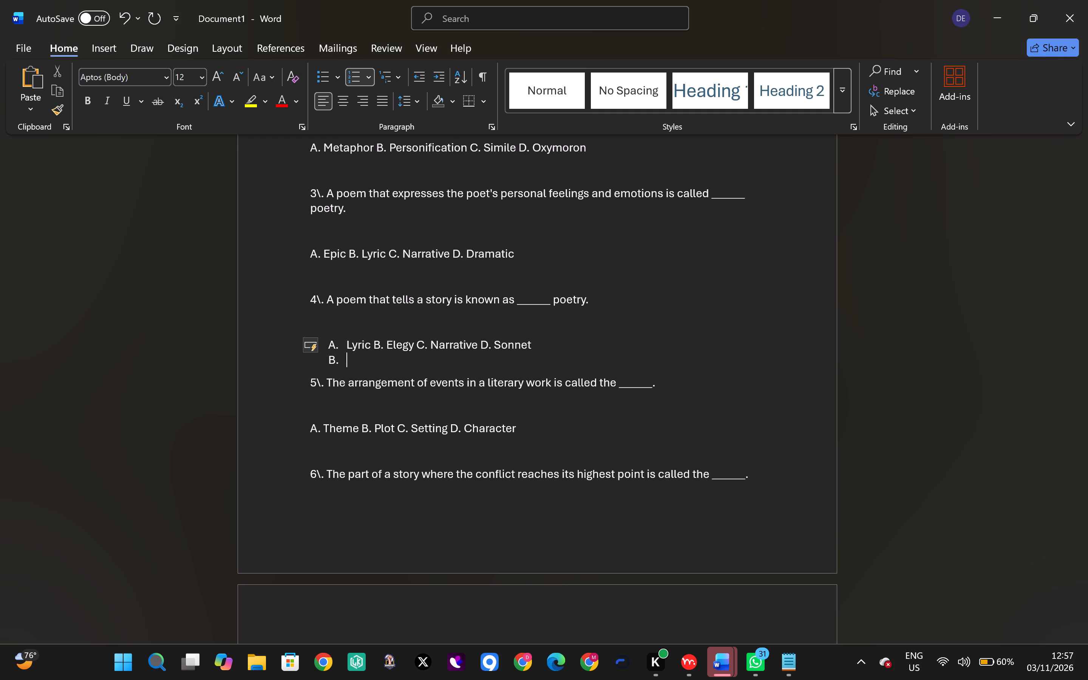
key(ctrl+z)
key(ctrl+z)
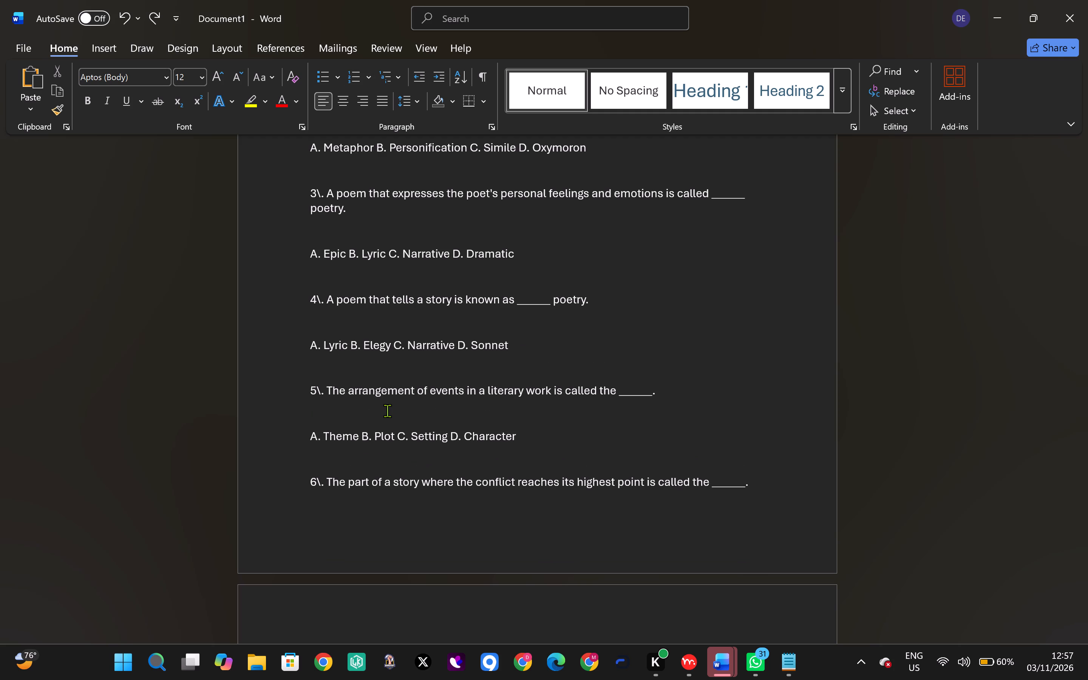
key(ctrl+z)
Delete the "Setting" heading and its leading spaces between literature questions 6 and 7.
scroll(387, 411, down, 5)
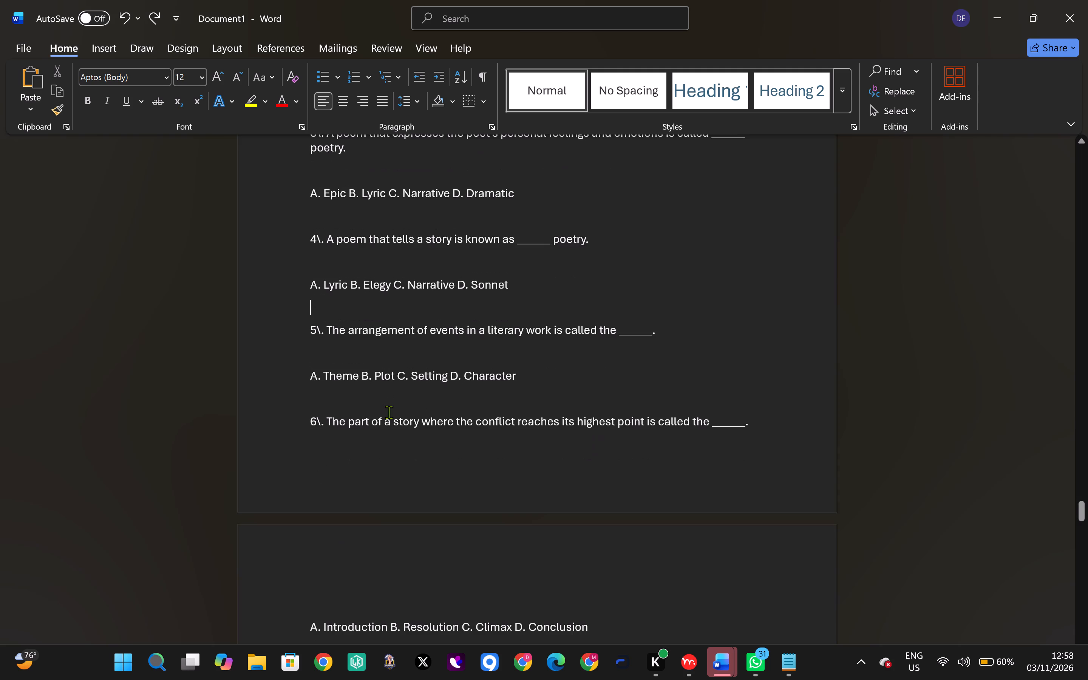
scroll(389, 412, down, 8)
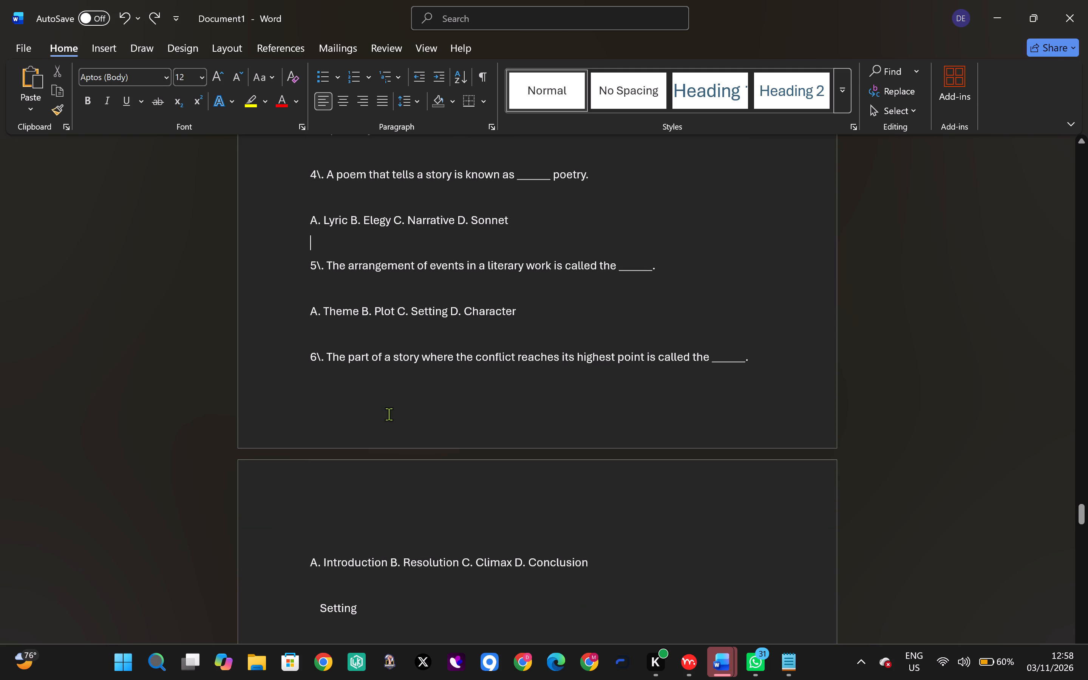
scroll(389, 414, down, 19)
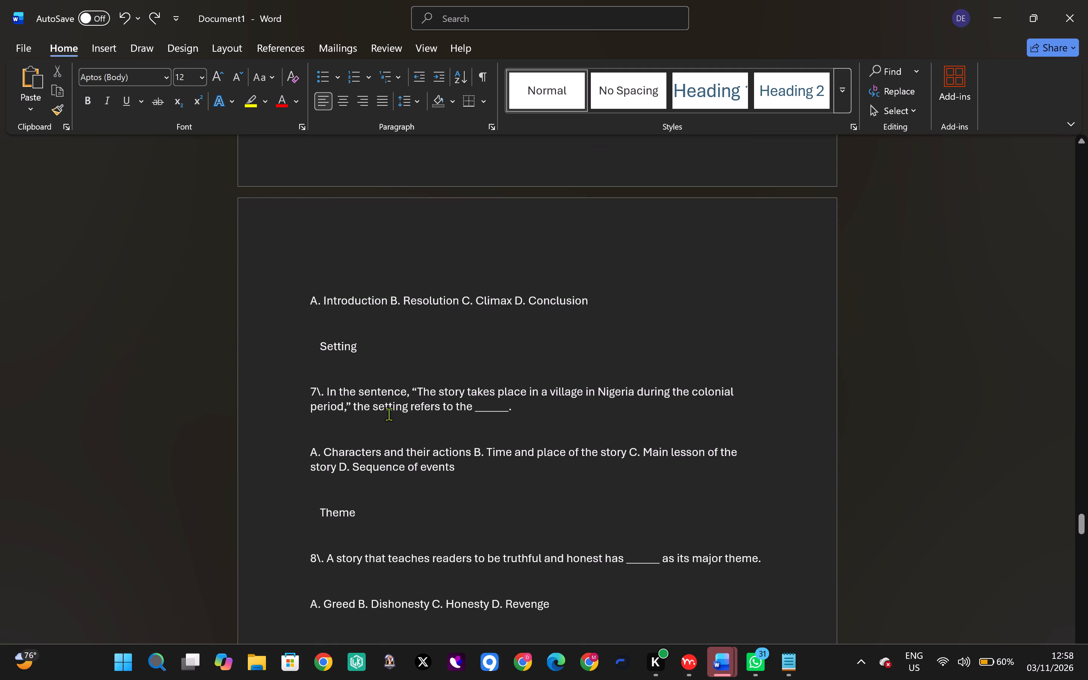
scroll(389, 414, down, 4)
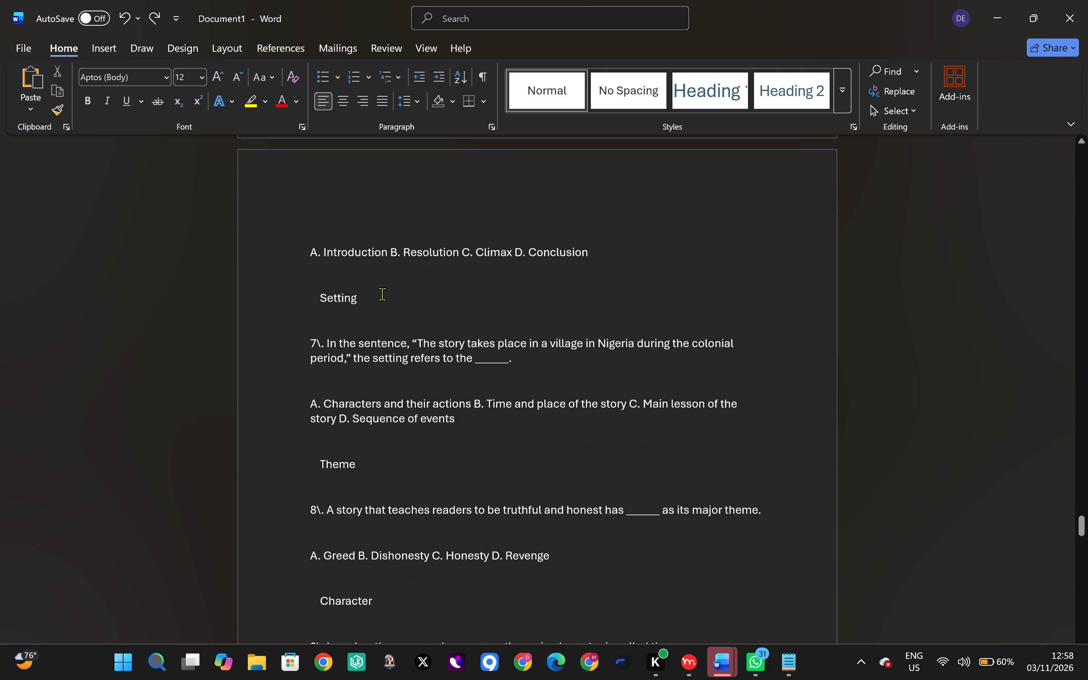
click(382, 295)
key(BackSpace)
key(BackSpace)
key(BackSpace)
key(BackSpace)
key(BackSpace)
key(BackSpace)
key(BackSpace)
key(BackSpace)
key(BackSpace)
key(BackSpace)
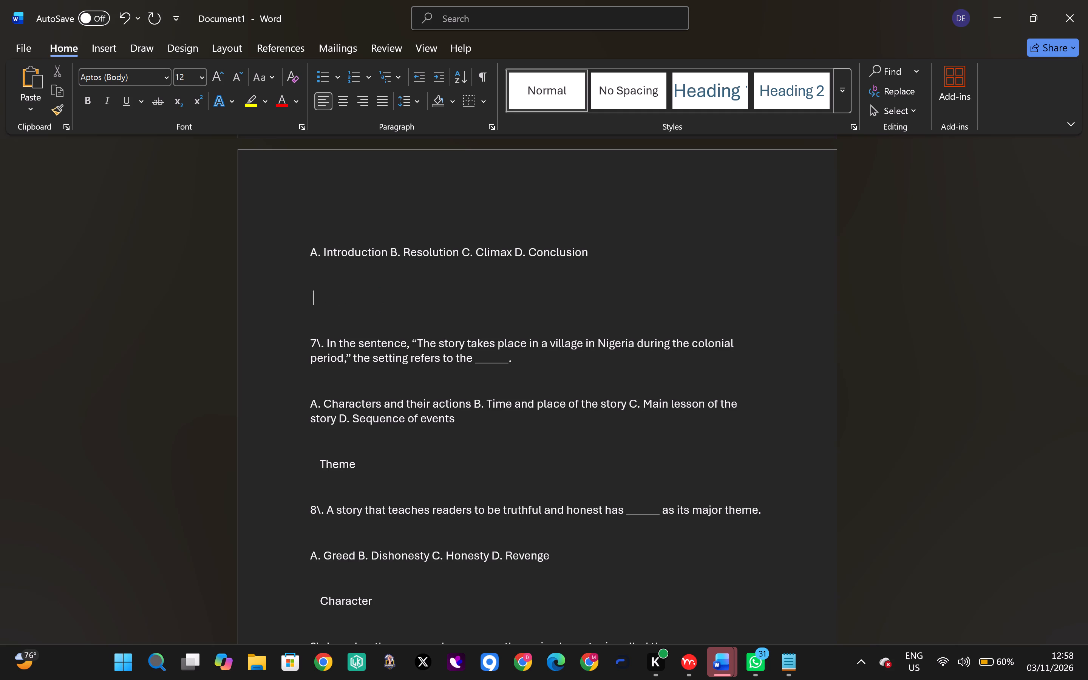
key(BackSpace)
key(BackSpace)
Delete the "Theme" heading between literature questions 7 and 8, keeping one blank line before question 8.
scroll(425, 463, down, 8)
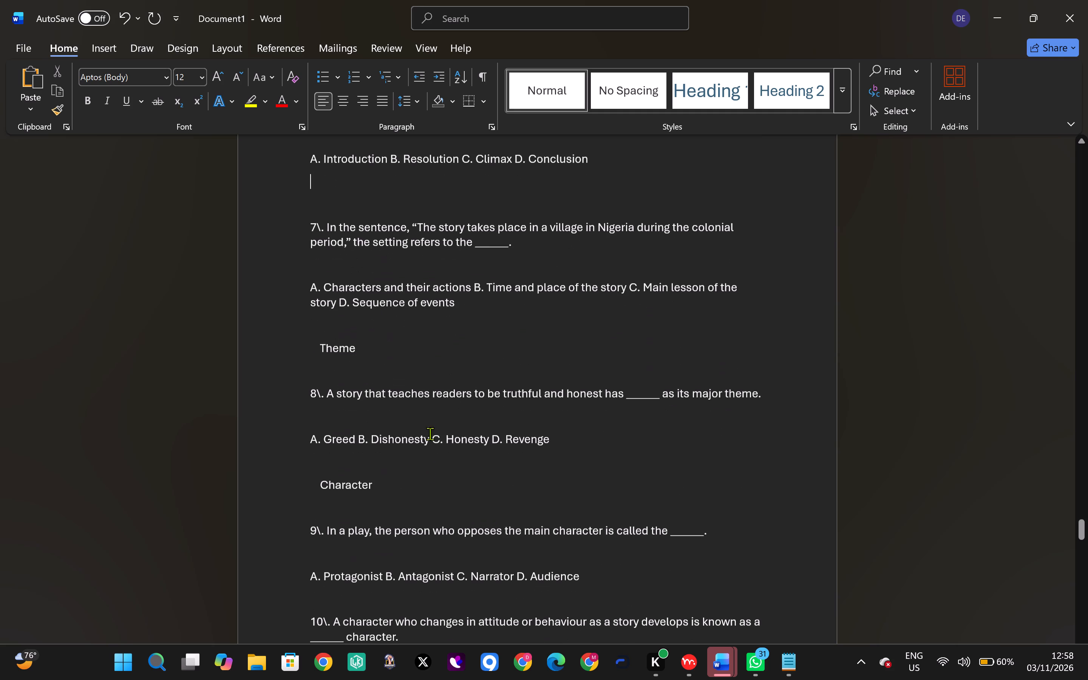
click(423, 354)
key(BackSpace)
key(BackSpace)
key(BackSpace)
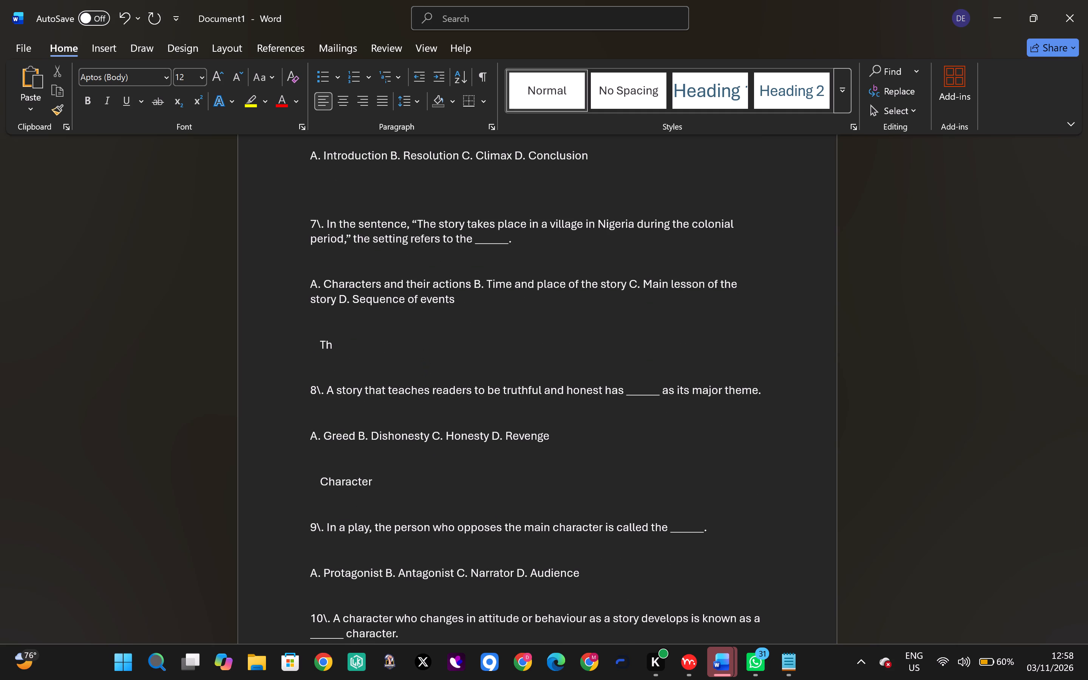
key(BackSpace)
key(BackSpace)
key(BackSpace)
key(BackSpace)
key(BackSpace)
key(BackSpace)
key(BackSpace)
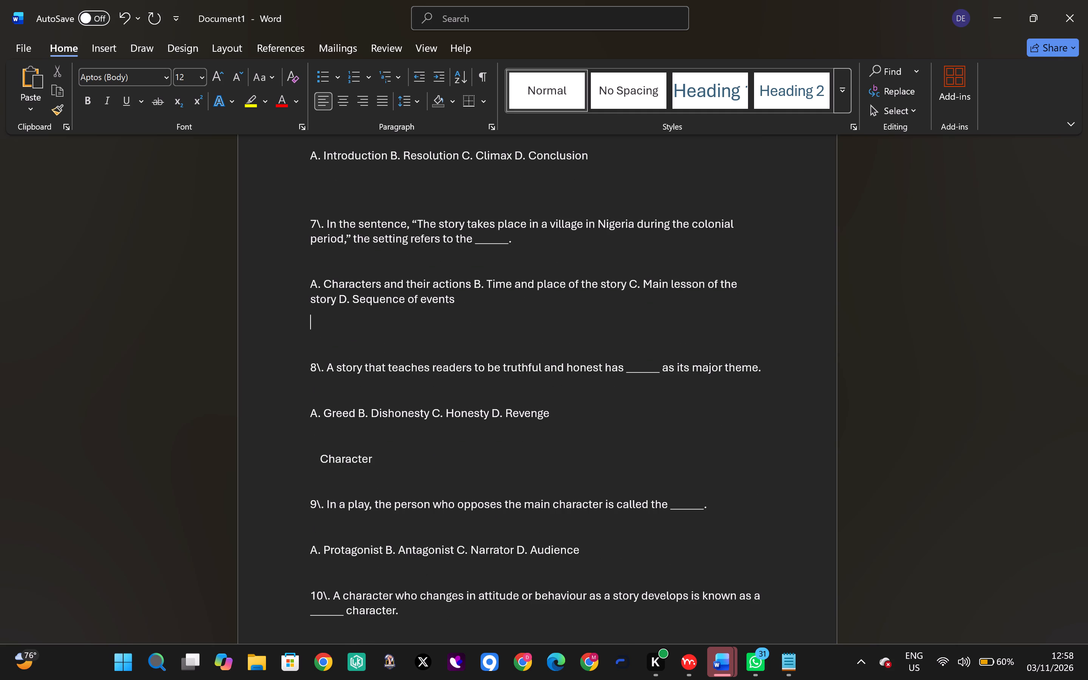
key(BackSpace)
Delete the "Character" heading and its leading spaces between literature questions 8 and 9.
scroll(433, 478, down, 6)
click(412, 362)
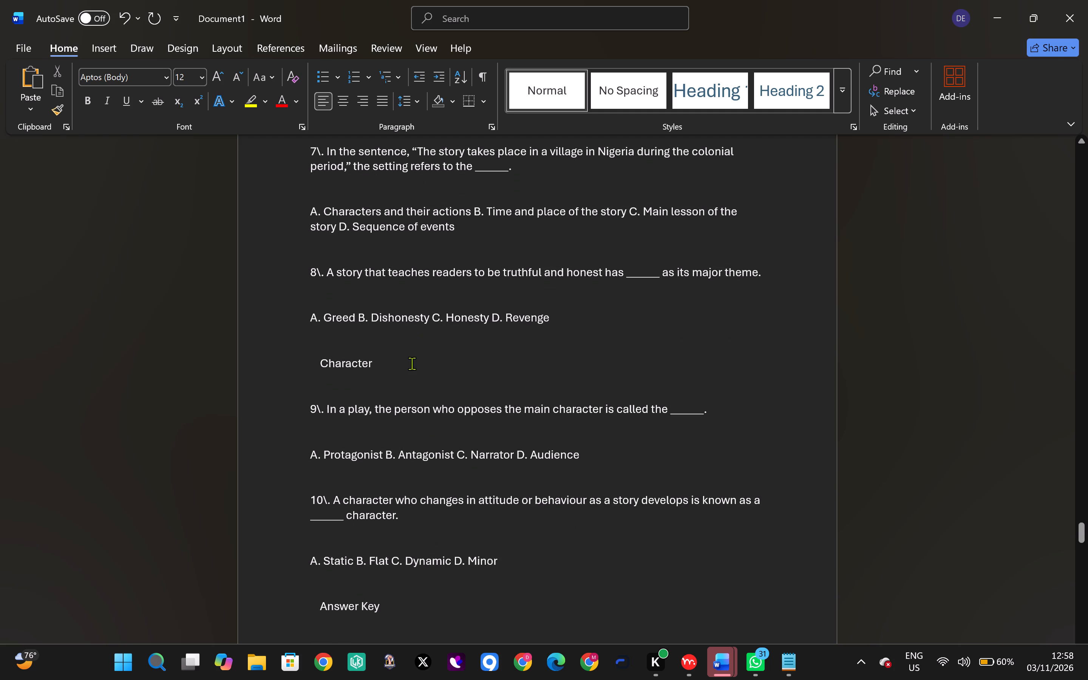
key(BackSpace)
key(BackSpace)
key(BackSpace)
key(BackSpace)
key(BackSpace)
key(BackSpace)
key(BackSpace)
key(BackSpace)
key(BackSpace)
key(BackSpace)
key(BackSpace)
key(BackSpace)
key(BackSpace)
key(BackSpace)
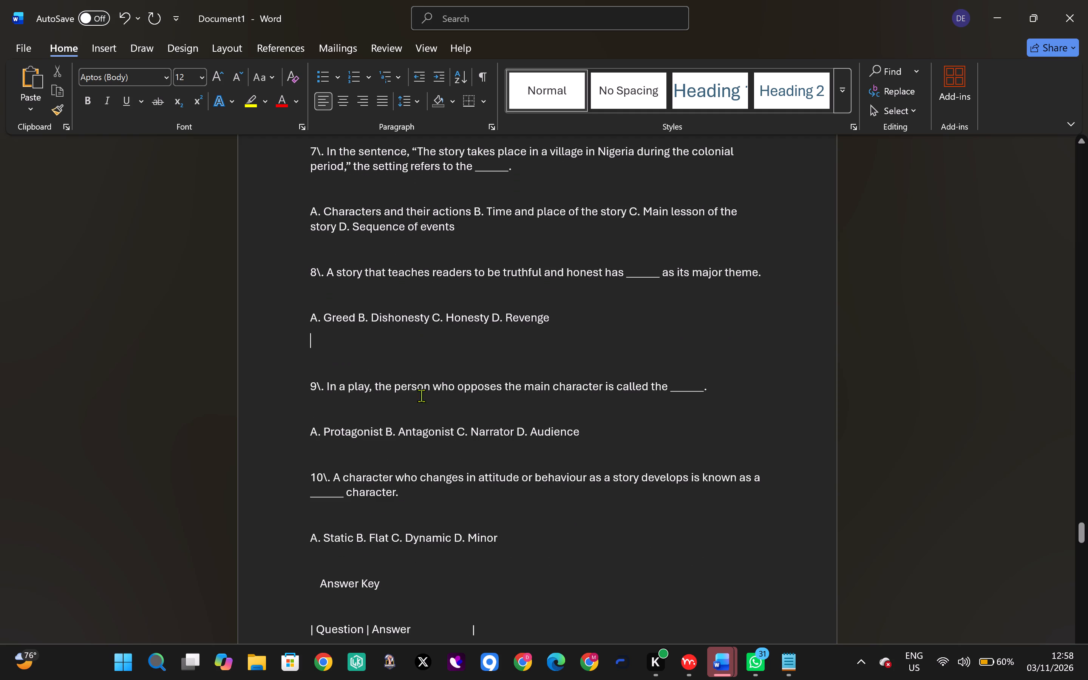
Delete the literature "Answer Key" heading and its whole answer table for questions 1 to 10.
scroll(420, 384, down, 13)
scroll(426, 411, down, 8)
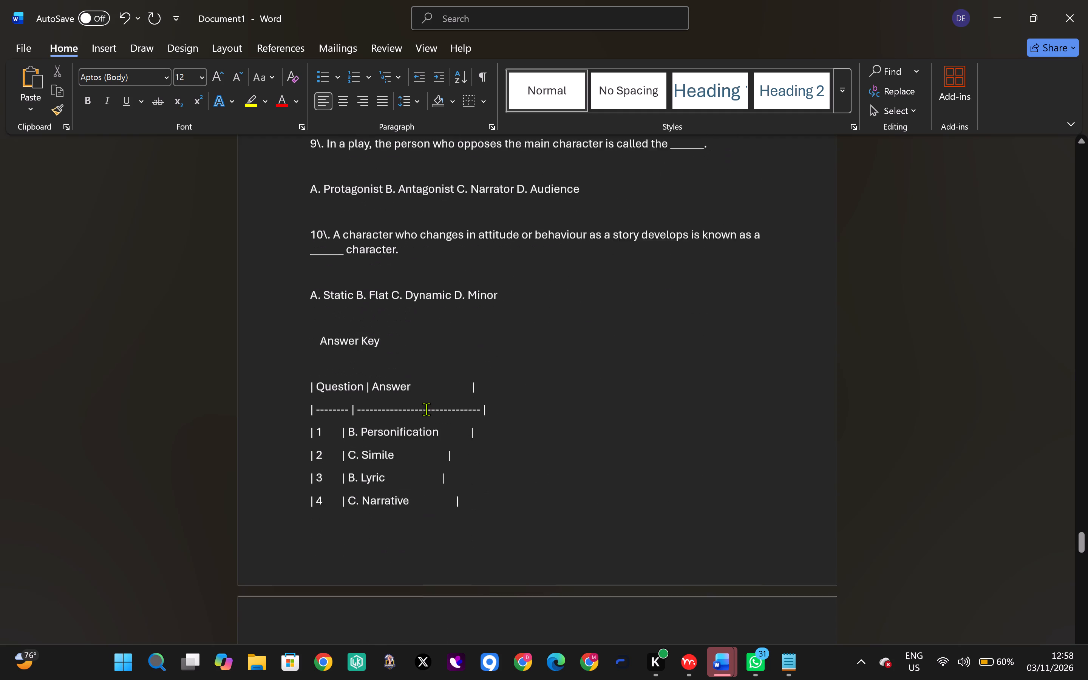
drag(318, 320, 490, 487)
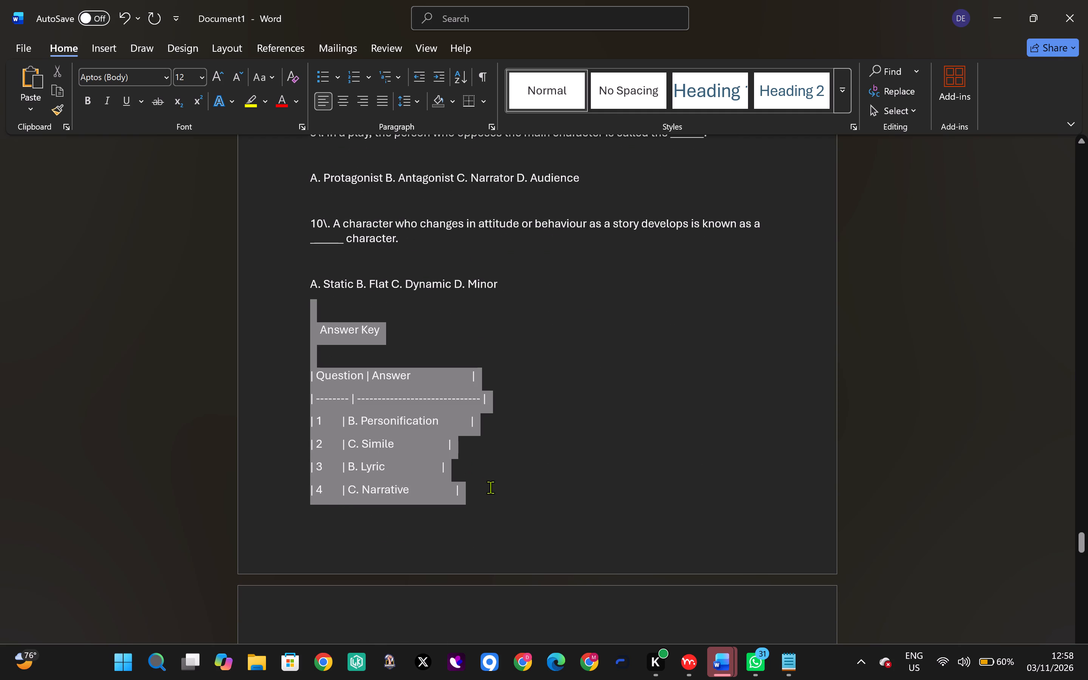
drag(490, 487, 490, 489)
key(BackSpace)
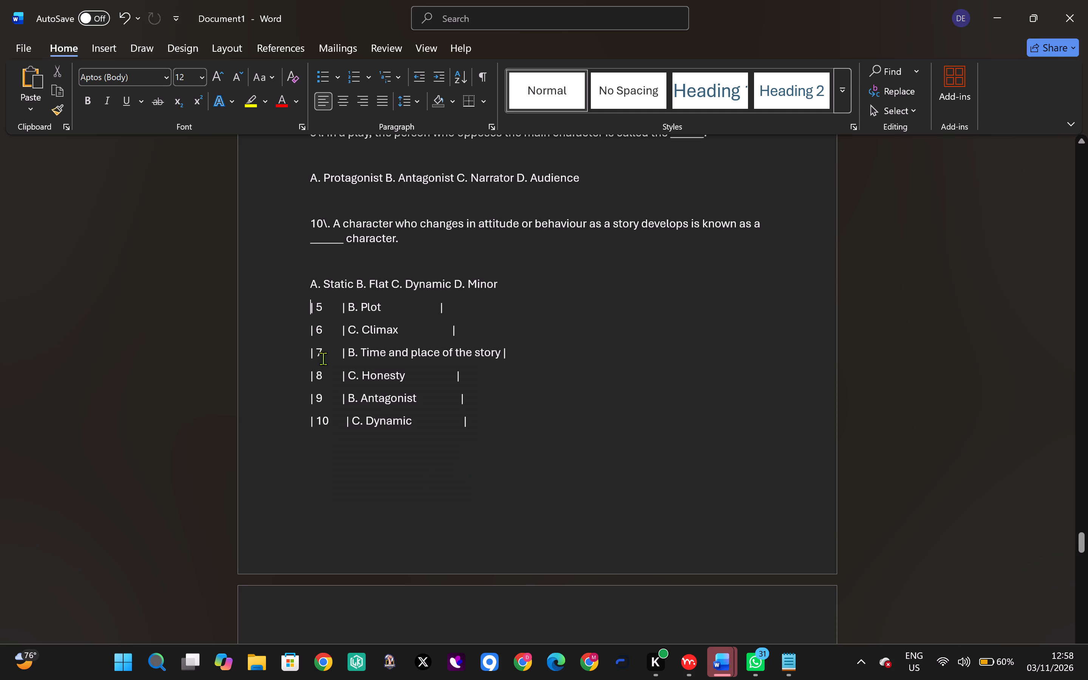
drag(308, 304, 489, 439)
key(BackSpace)
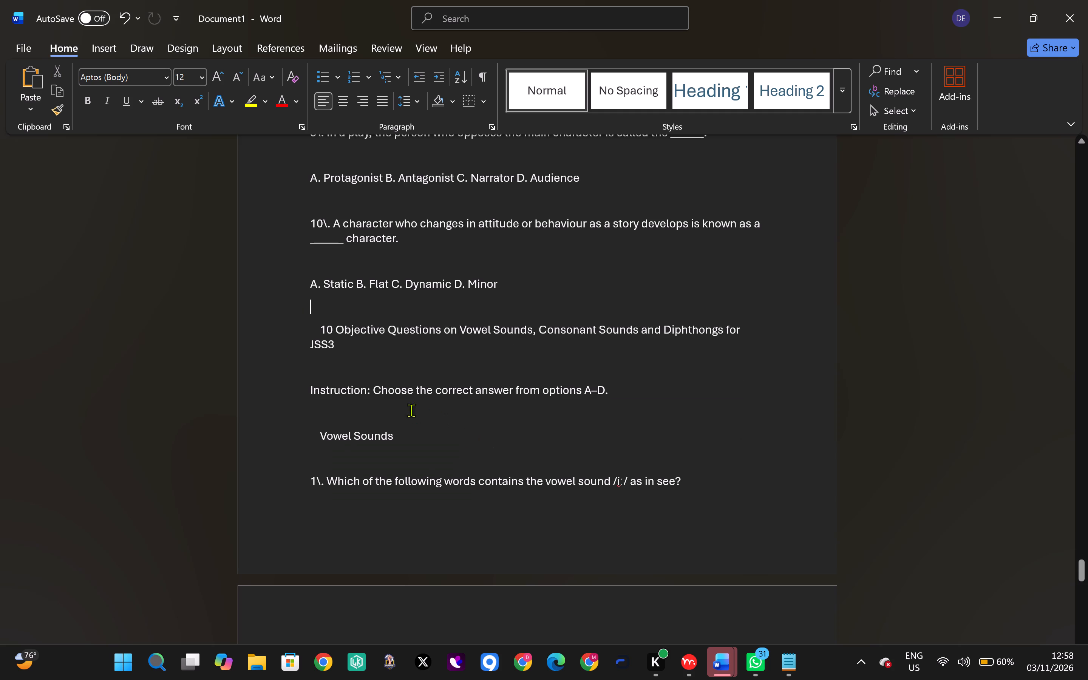
Delete the "10 Objective Questions on Vowel Sounds, Consonant Sounds and Diphthongs for JSS3" heading and the "Instruction:" label below it.
drag(319, 326, 375, 380)
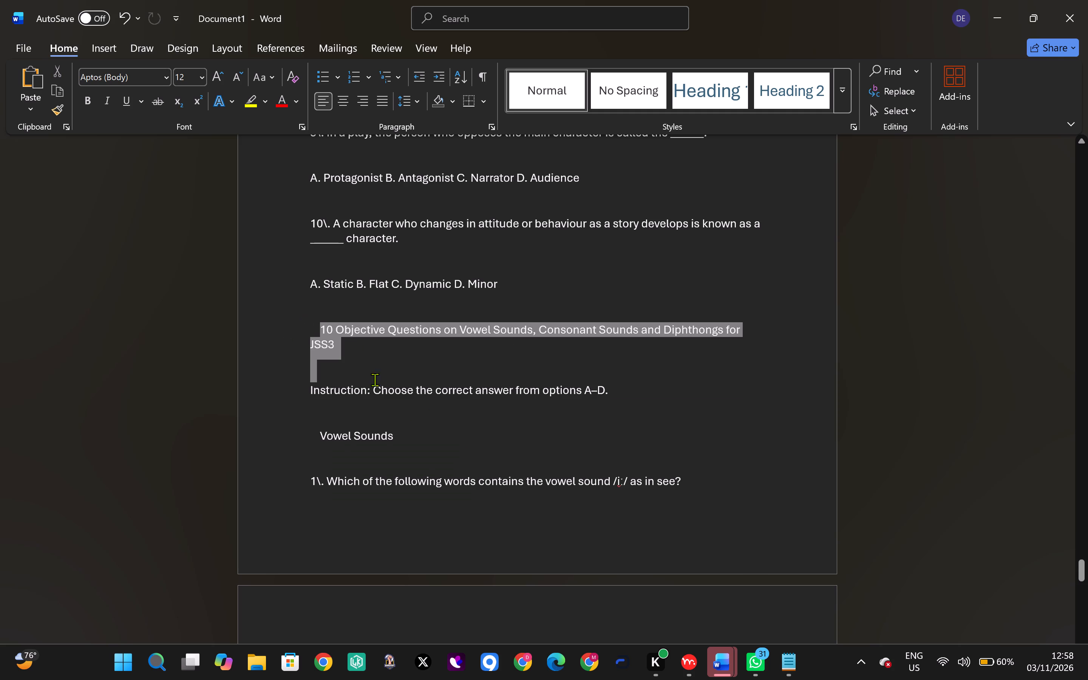
drag(375, 380, 373, 394)
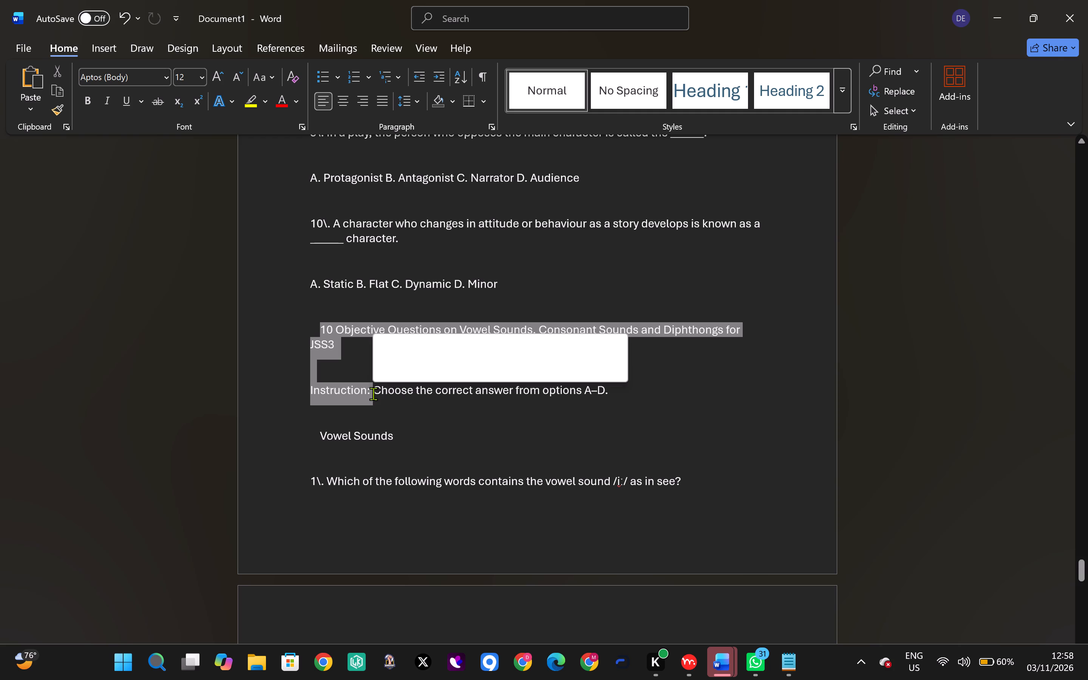
key(BackSpace)
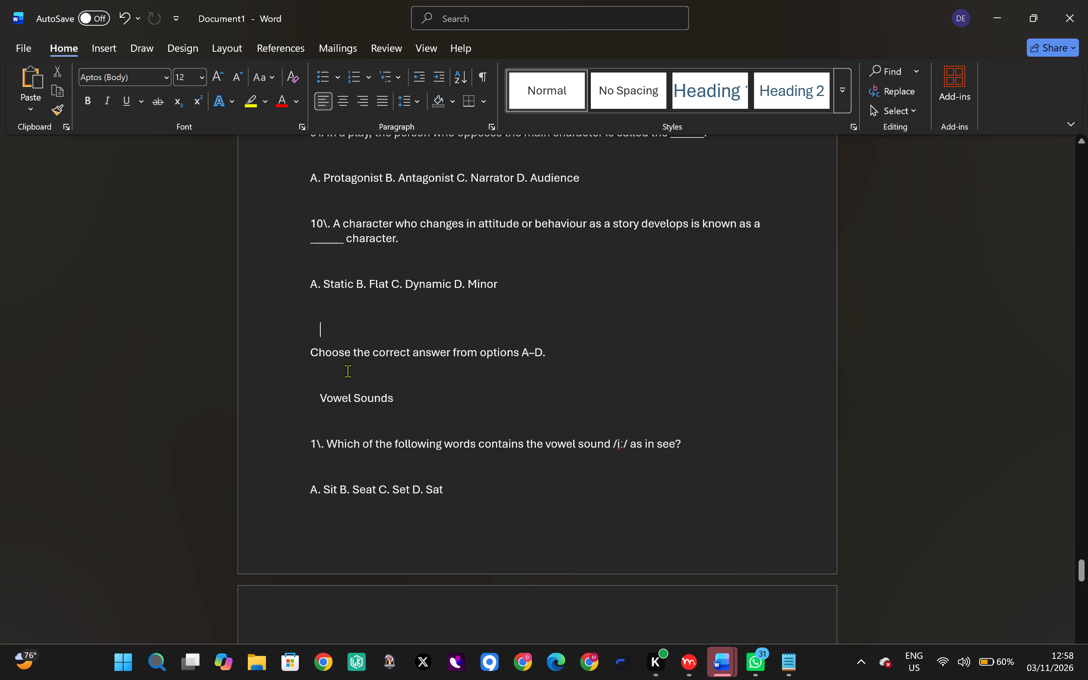
Delete the final "Answer Key" heading, its answer table and the trailing blank lines after question 10 on diphthongs.
scroll(348, 373, down, 8)
scroll(348, 375, down, 20)
scroll(348, 375, down, 10)
scroll(346, 393, up, 1)
scroll(346, 393, down, 6)
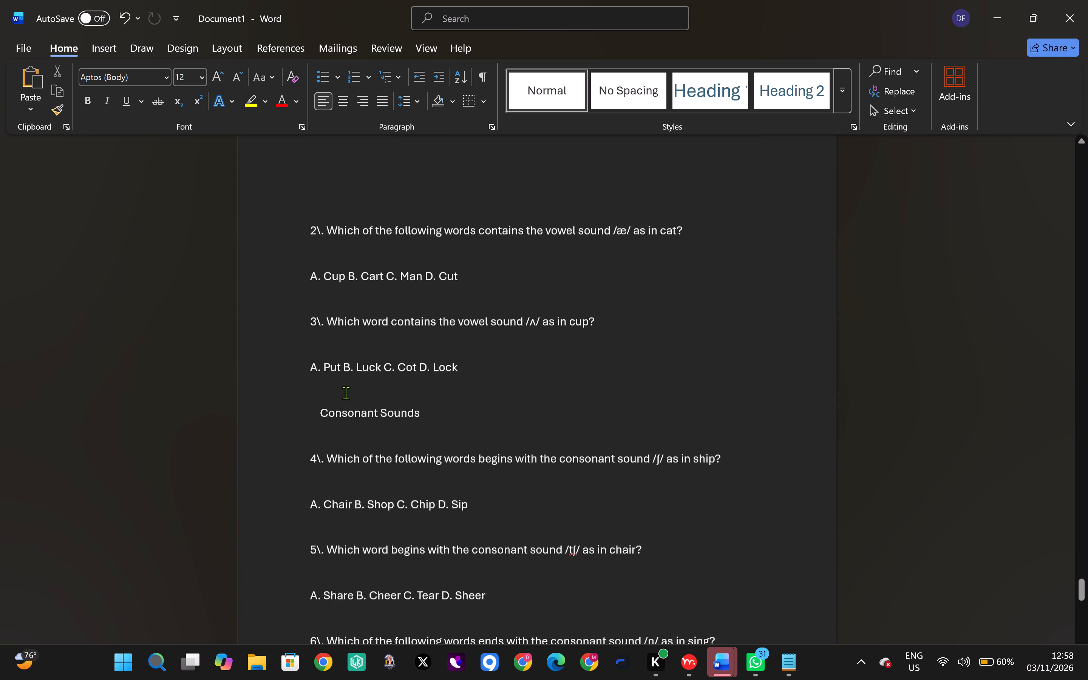
scroll(346, 393, down, 13)
scroll(346, 393, up, 1)
scroll(346, 393, down, 17)
scroll(346, 393, down, 9)
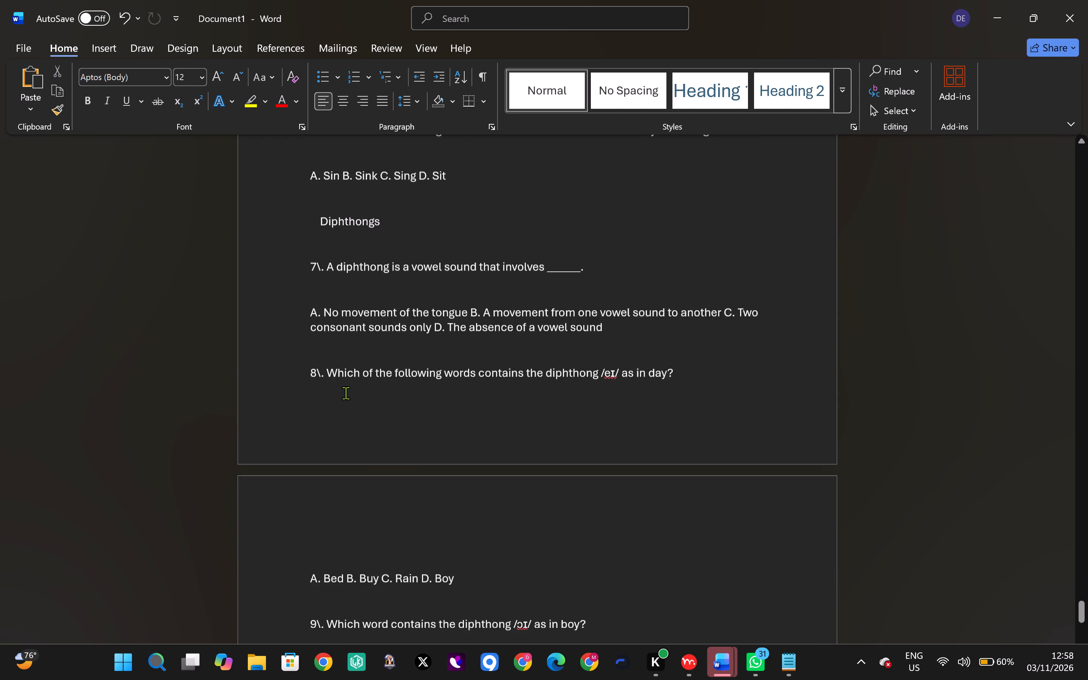
scroll(346, 393, down, 18)
scroll(346, 393, up, 1)
scroll(346, 393, down, 16)
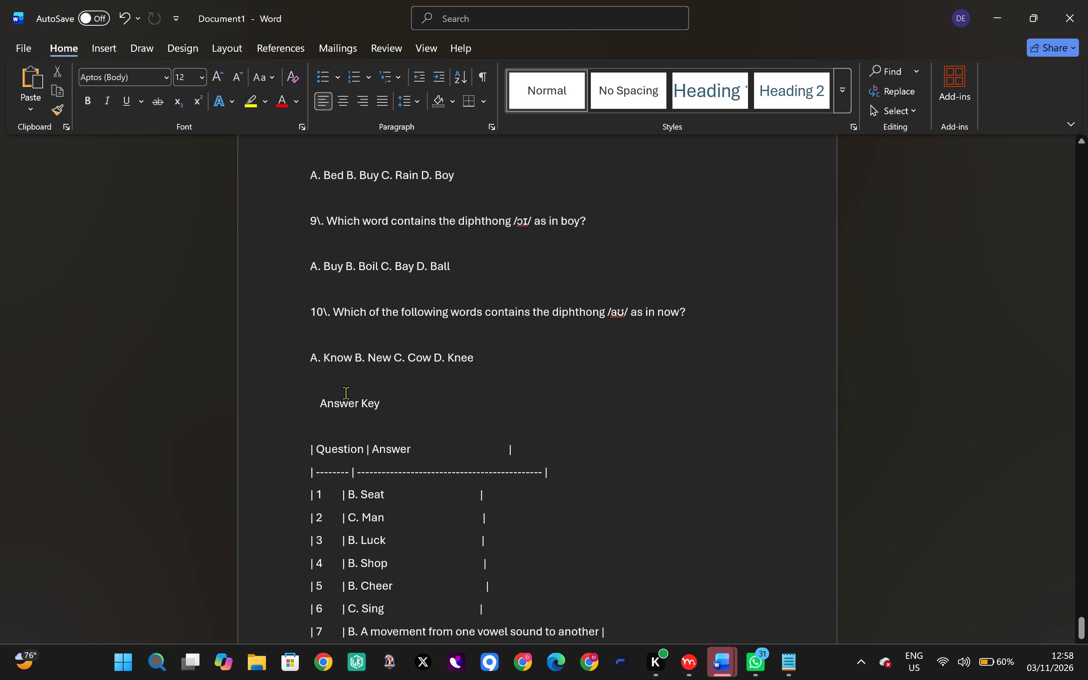
scroll(346, 393, down, 4)
scroll(319, 348, down, 7)
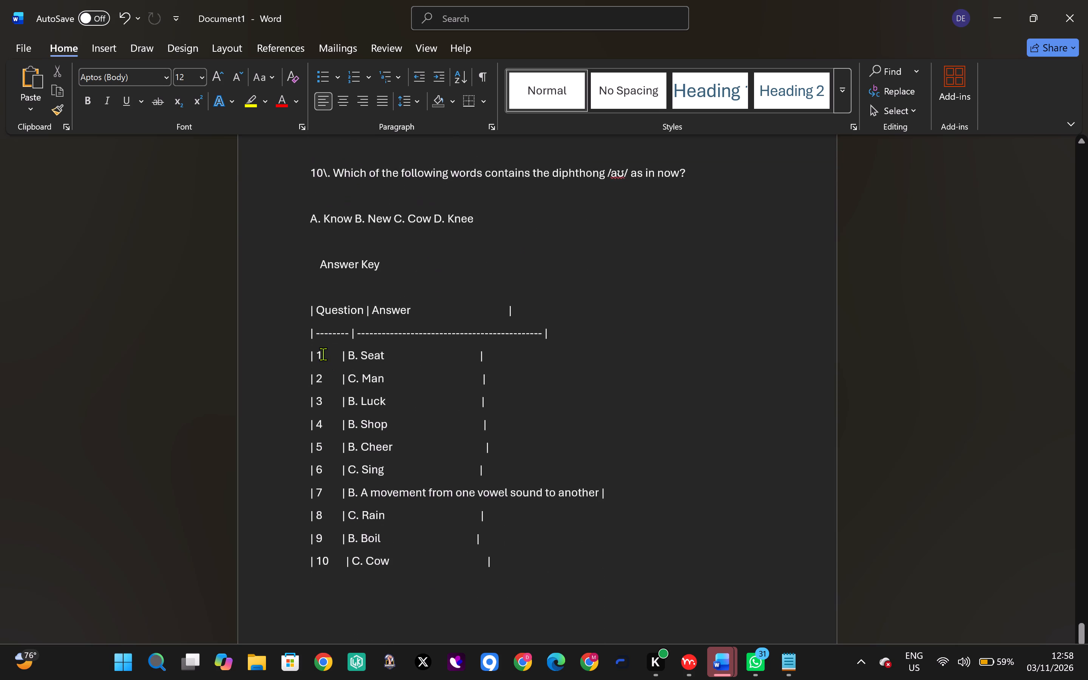
scroll(323, 354, down, 6)
drag(317, 190, 443, 371)
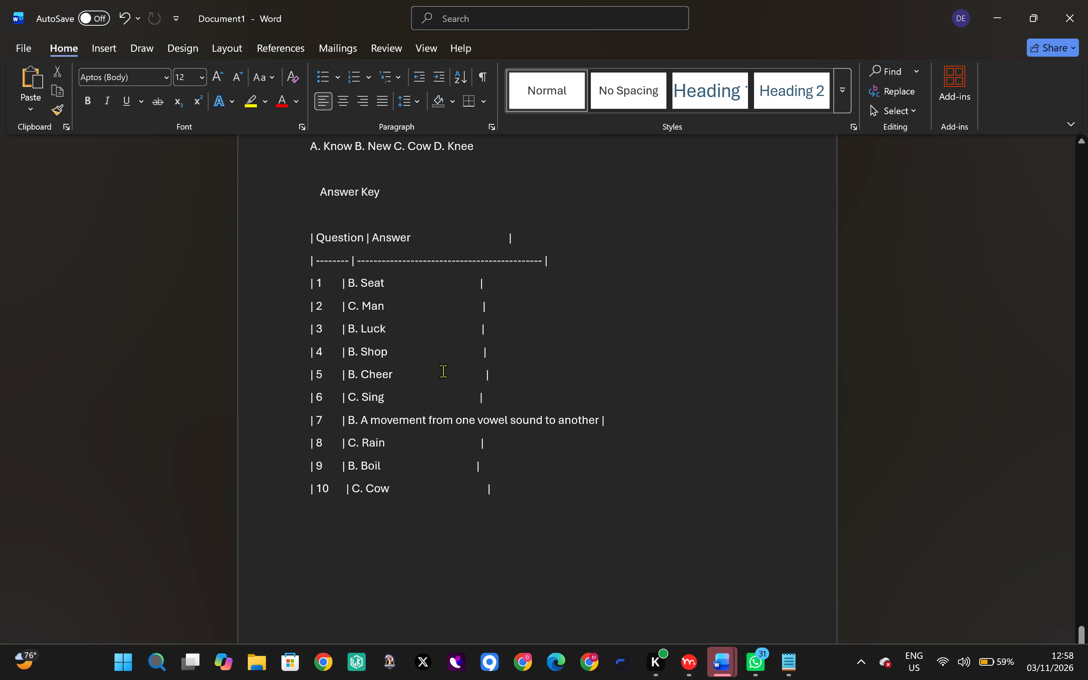
drag(443, 371, 529, 517)
key(BackSpace)
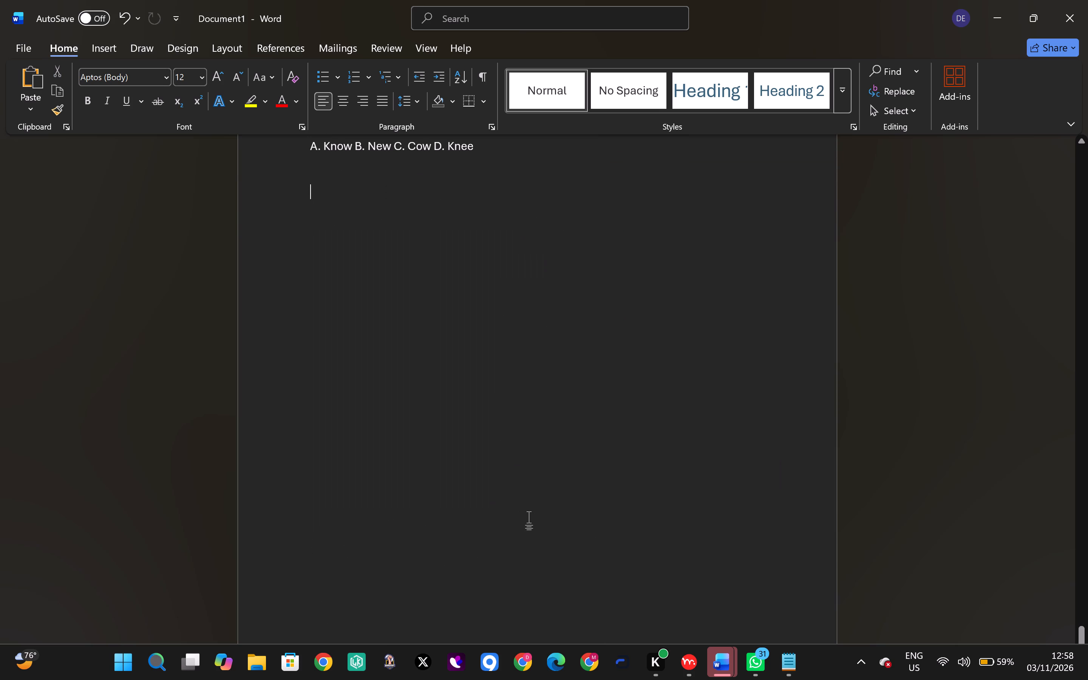
key(BackSpace)
key(BackSpace)
Open Chrome with the "Your Chrome" profile, load the ChatGPT bookmark and return to the Word document.
click(333, 658)
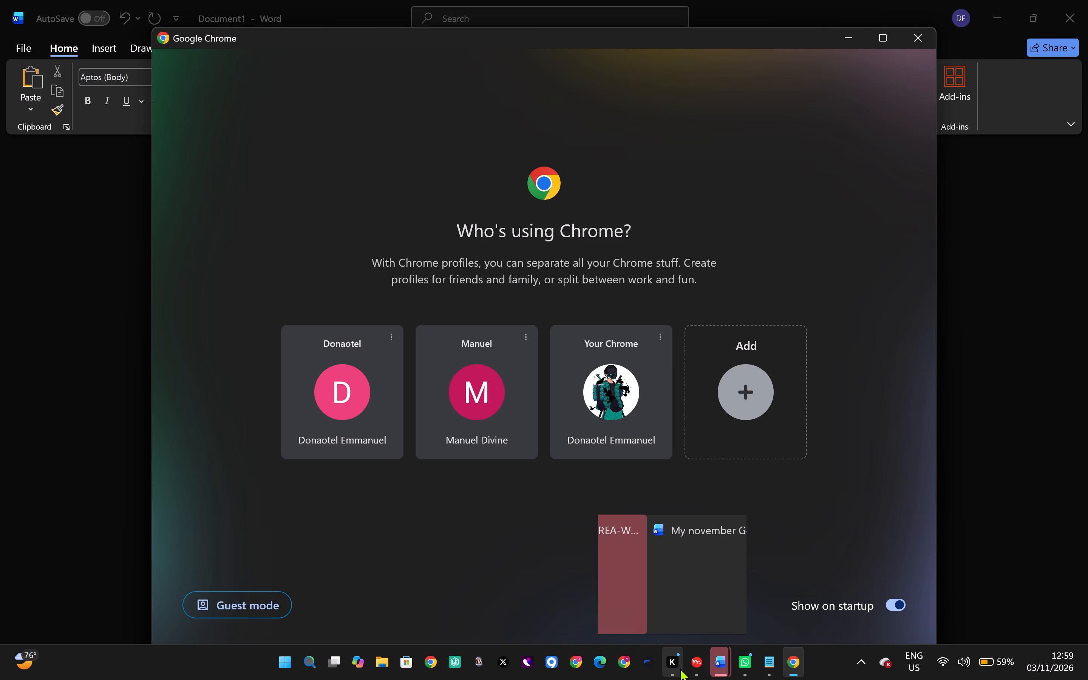
click(630, 396)
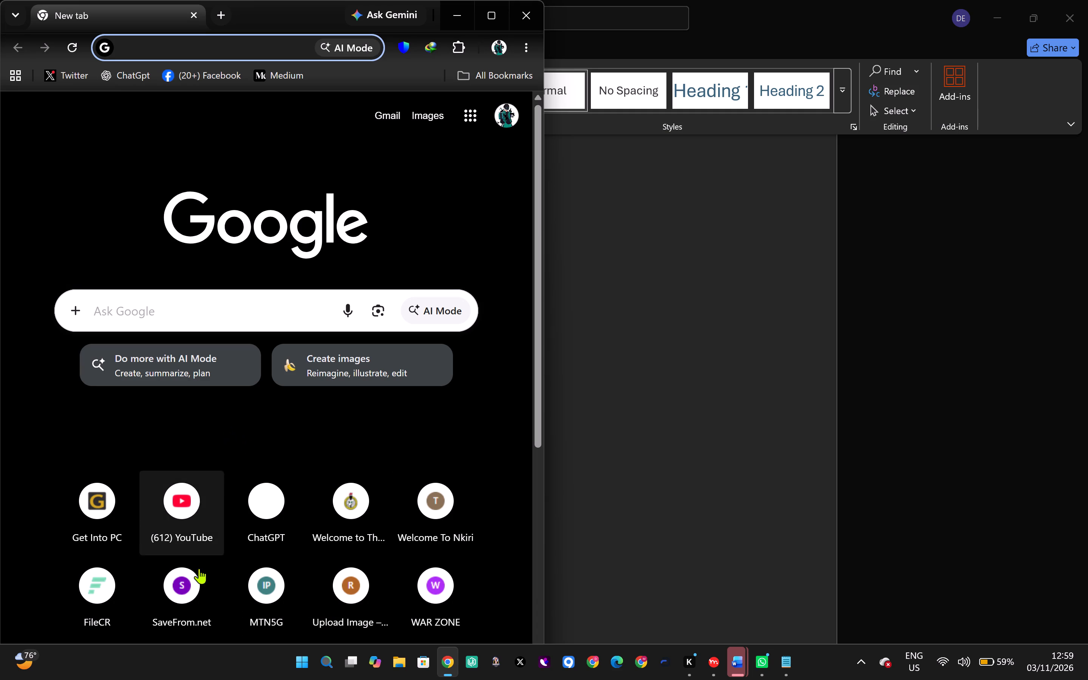
click(130, 82)
click(749, 418)
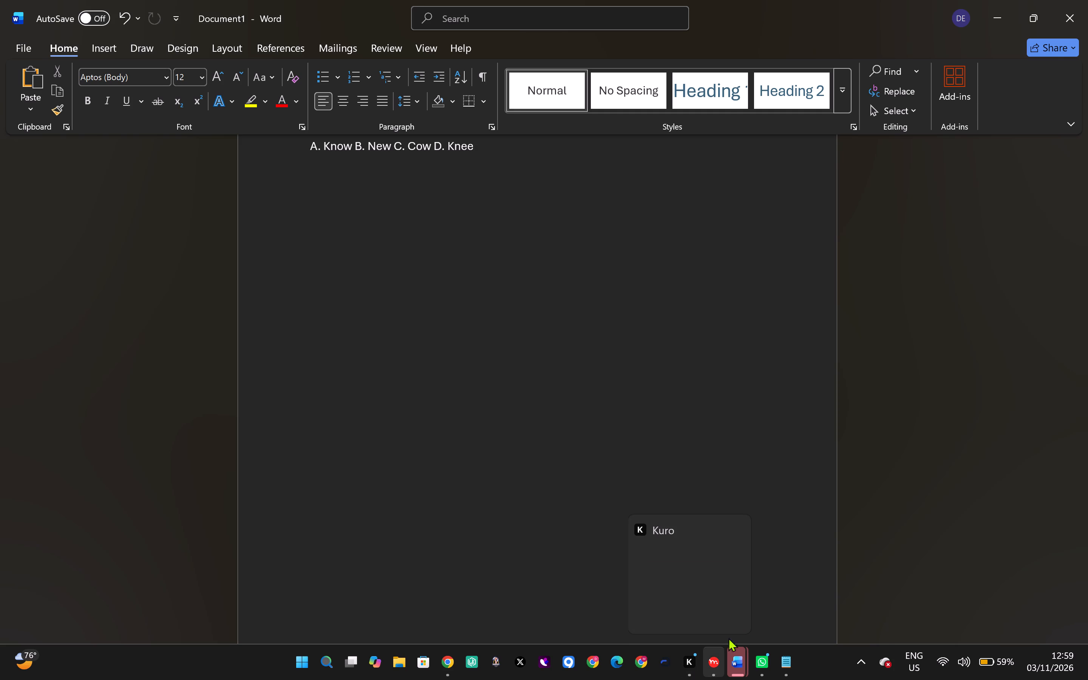
Close Moho Pro, discarding the changes to "Untitled 2.moho".
click(769, 532)
click(723, 603)
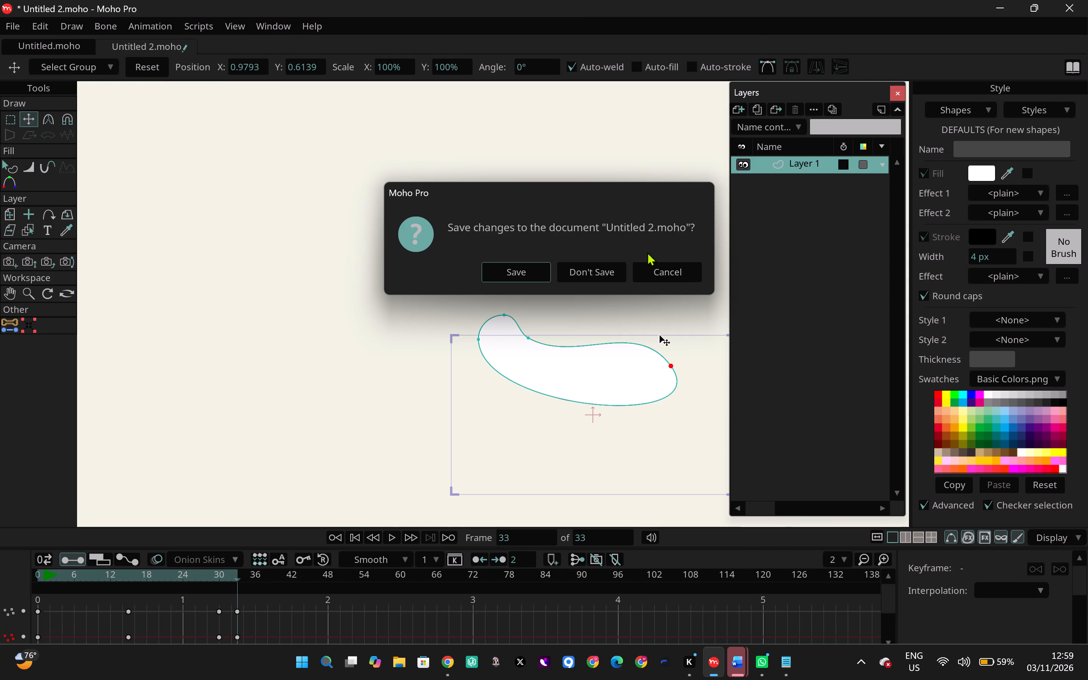
click(604, 270)
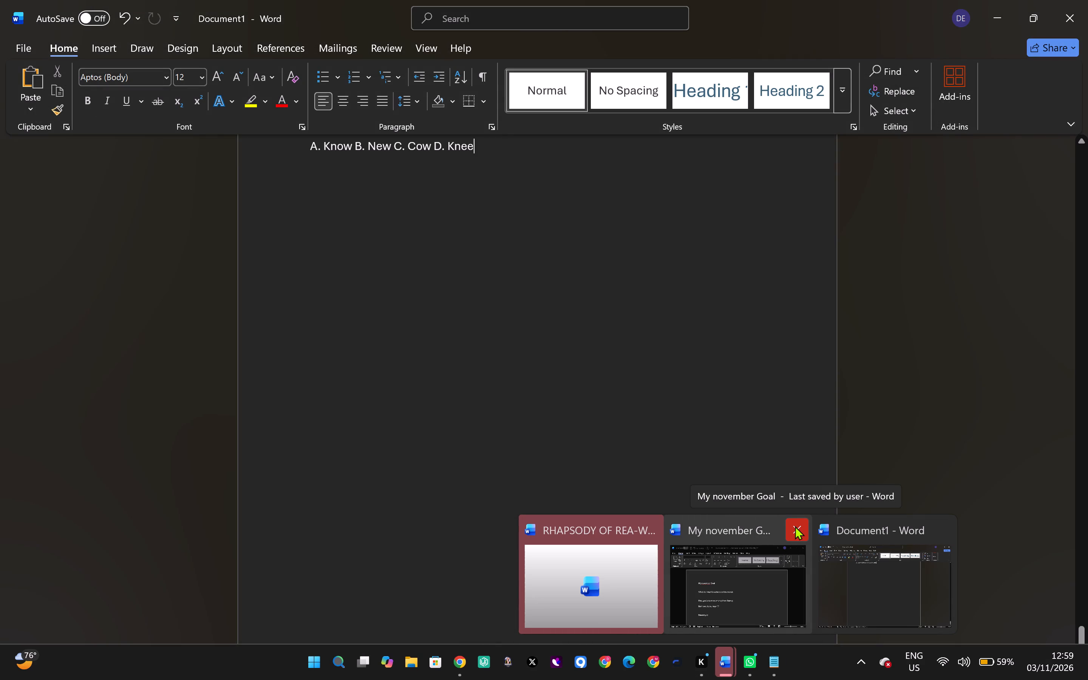
Close the "My november Goal" Word document.
click(795, 526)
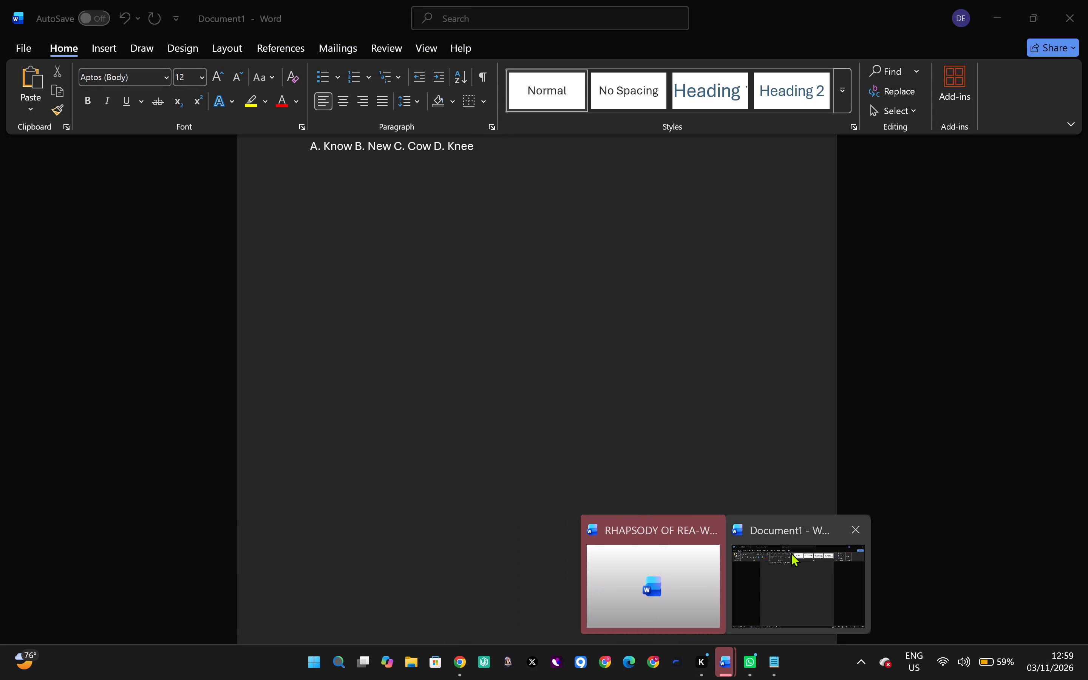